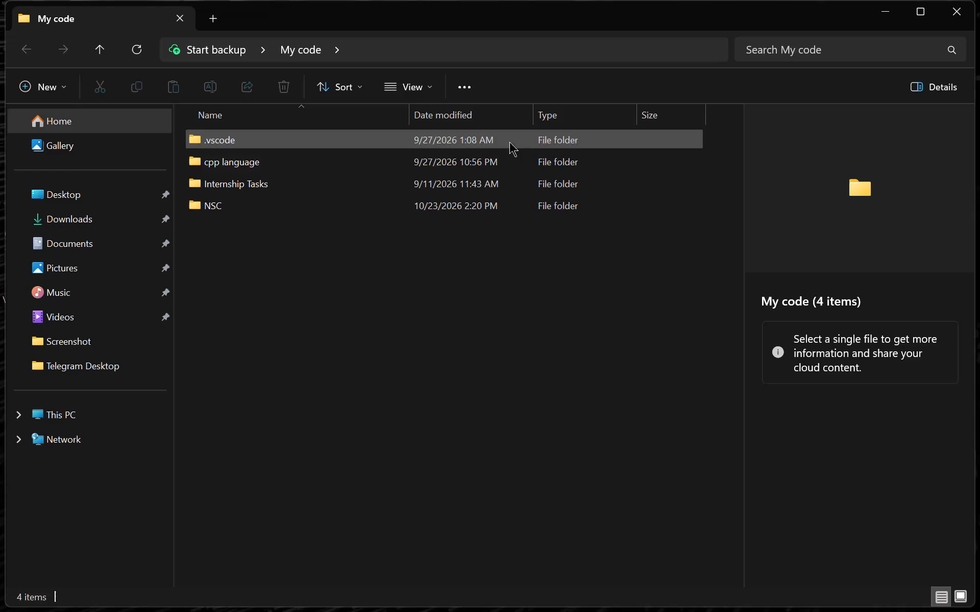
Open the task1 folder inside the Internship Tasks folder of My code.
double_click(306, 178)
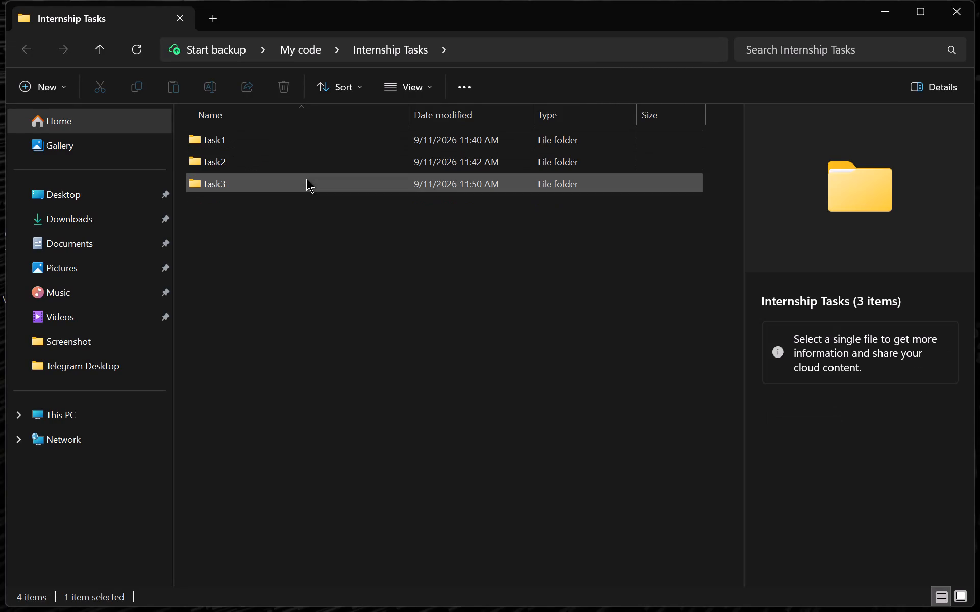
double_click(283, 145)
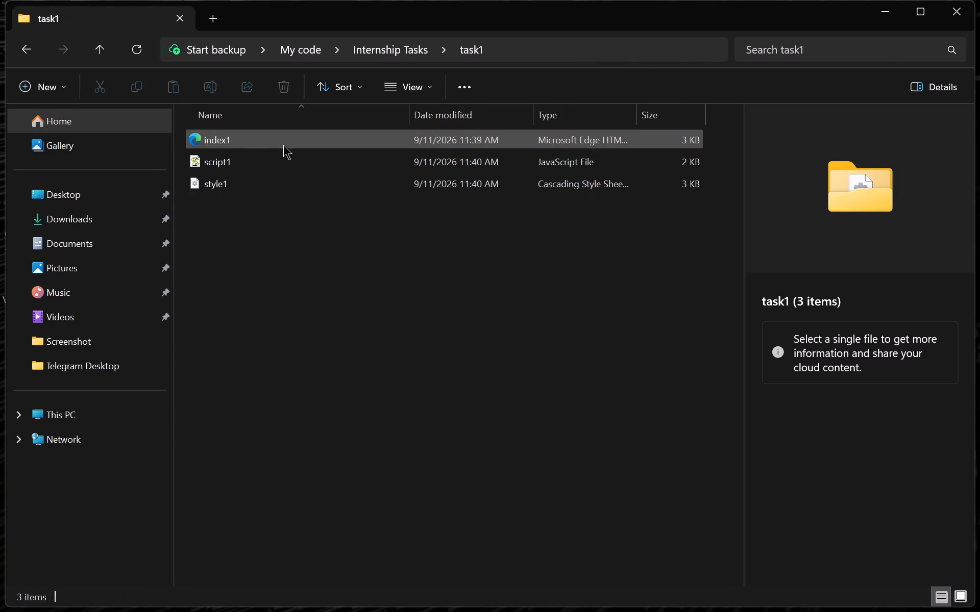
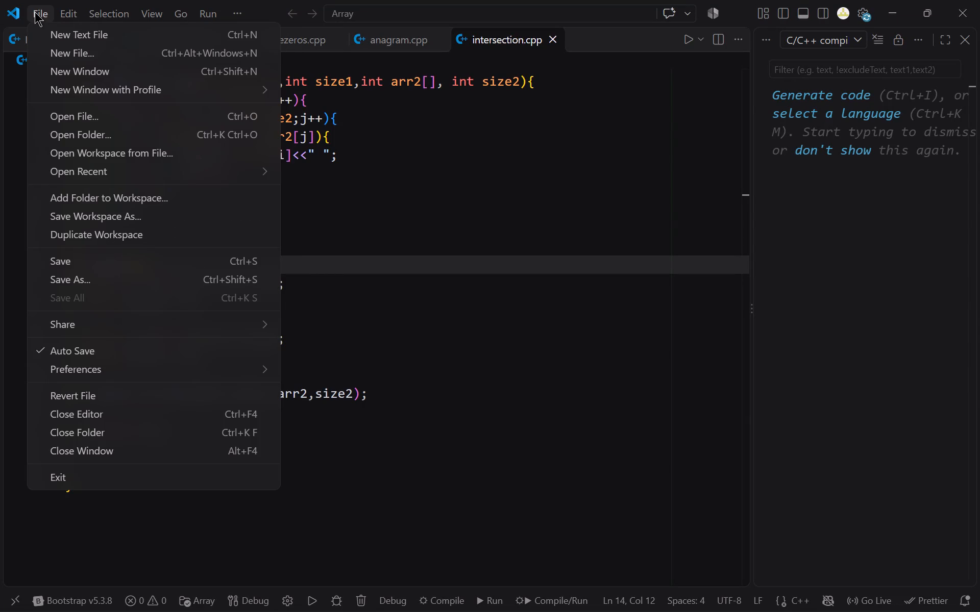
Open the Internship Tasks folder, located in My code on the Desktop, as the Visual Studio Code workspace.
click(79, 127)
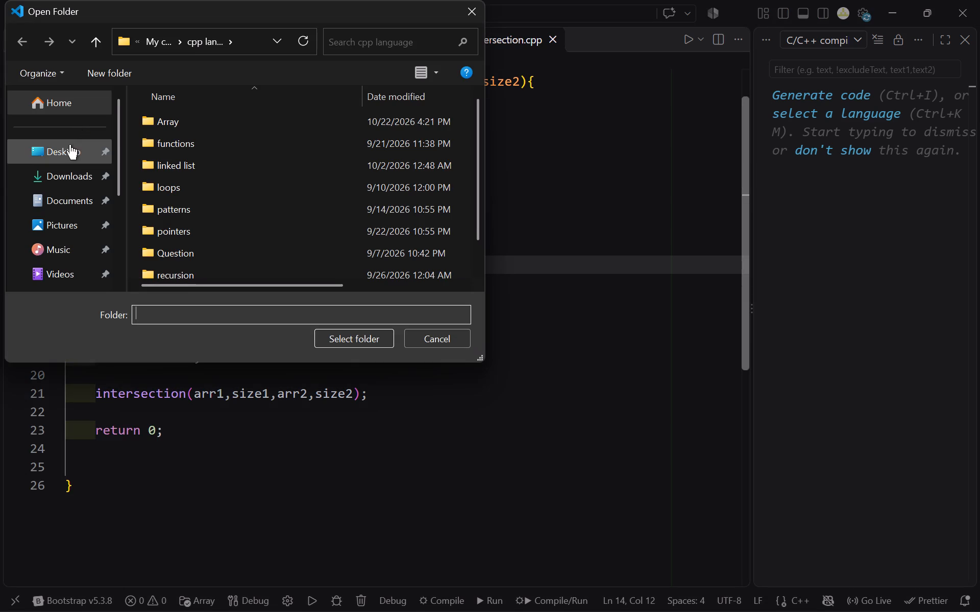
scroll(213, 195, down, 4)
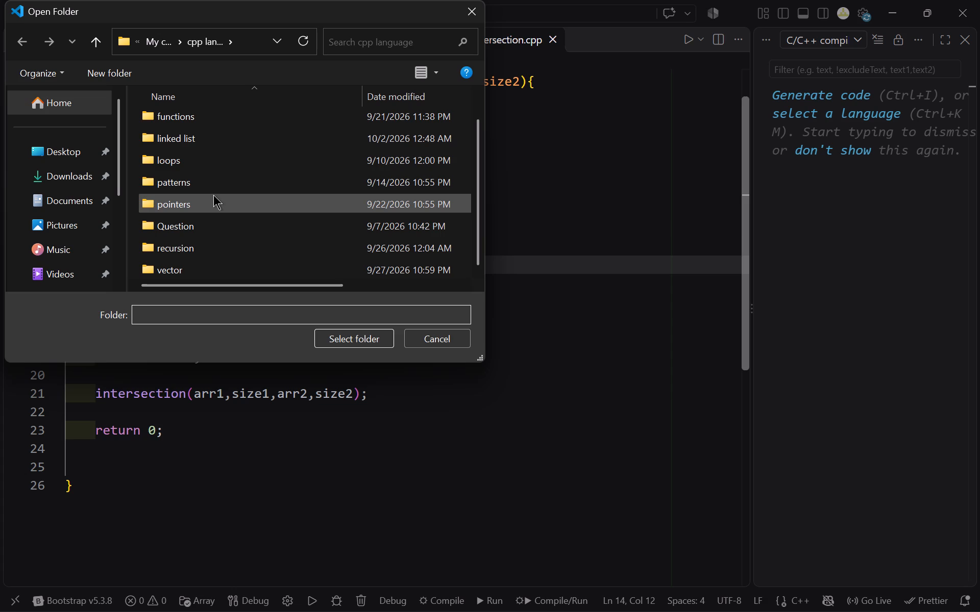
scroll(213, 195, down, 4)
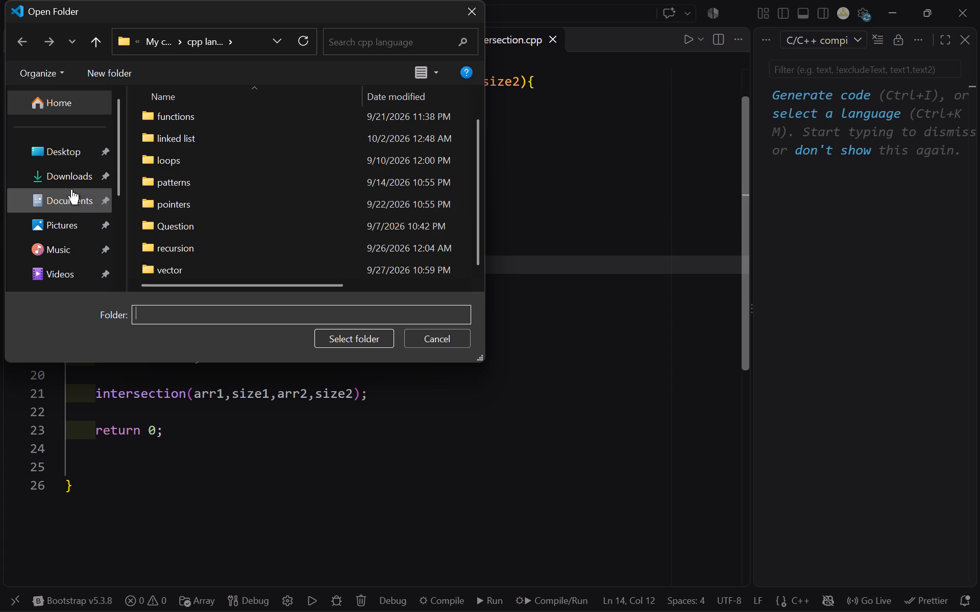
click(65, 152)
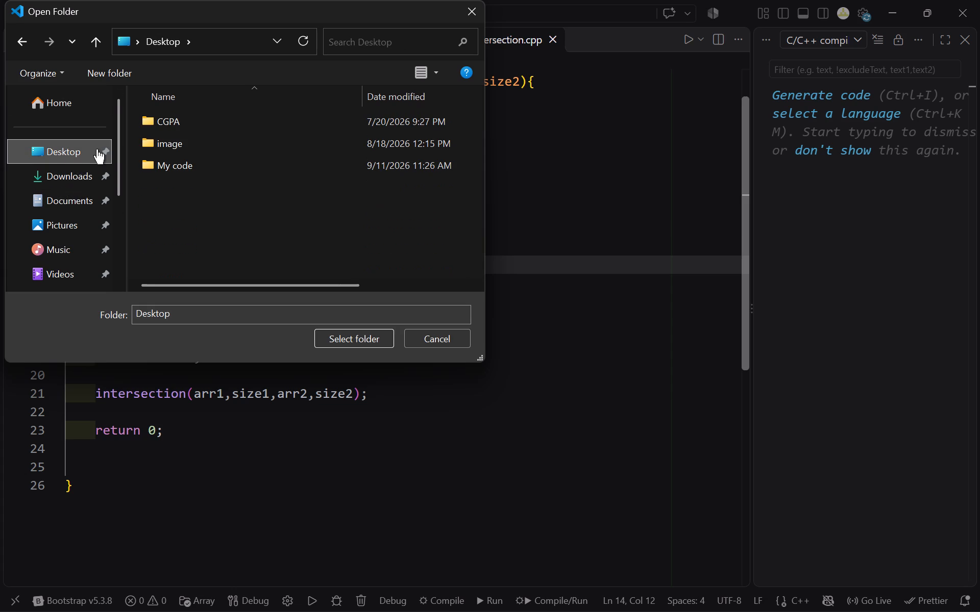
double_click(182, 162)
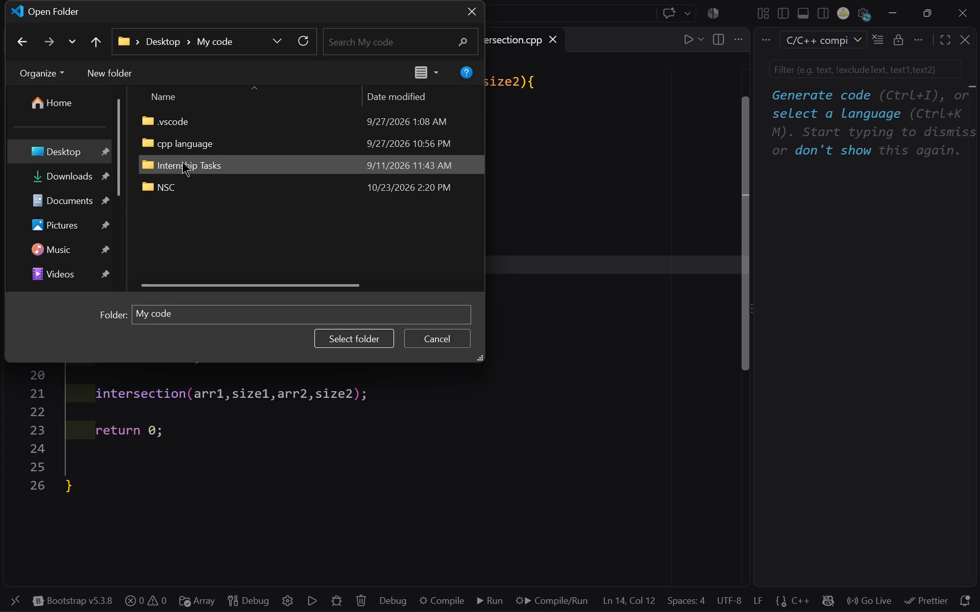
click(212, 163)
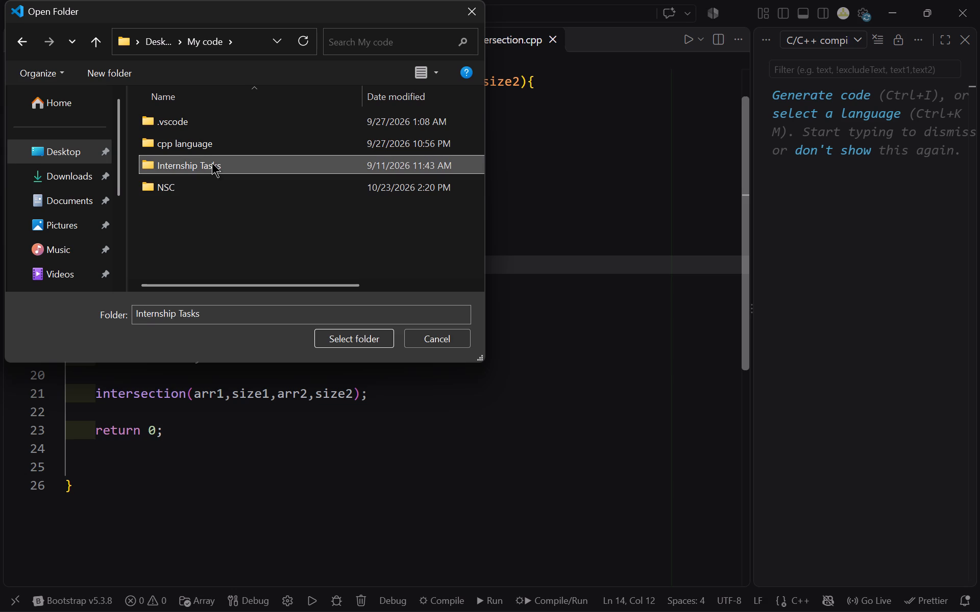
click(337, 338)
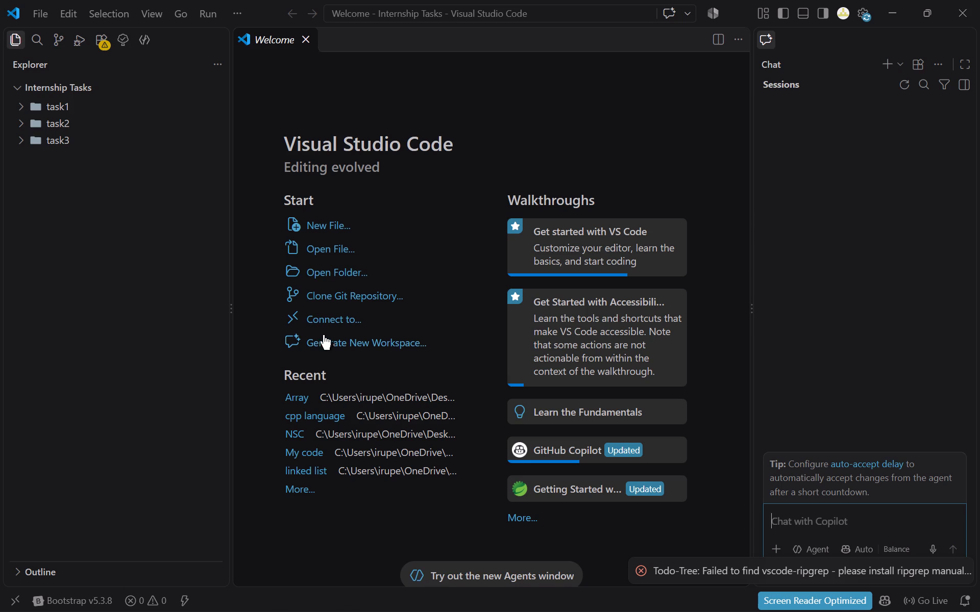
Open index1.html from the task1 folder and launch it in the browser with Live Server.
click(64, 107)
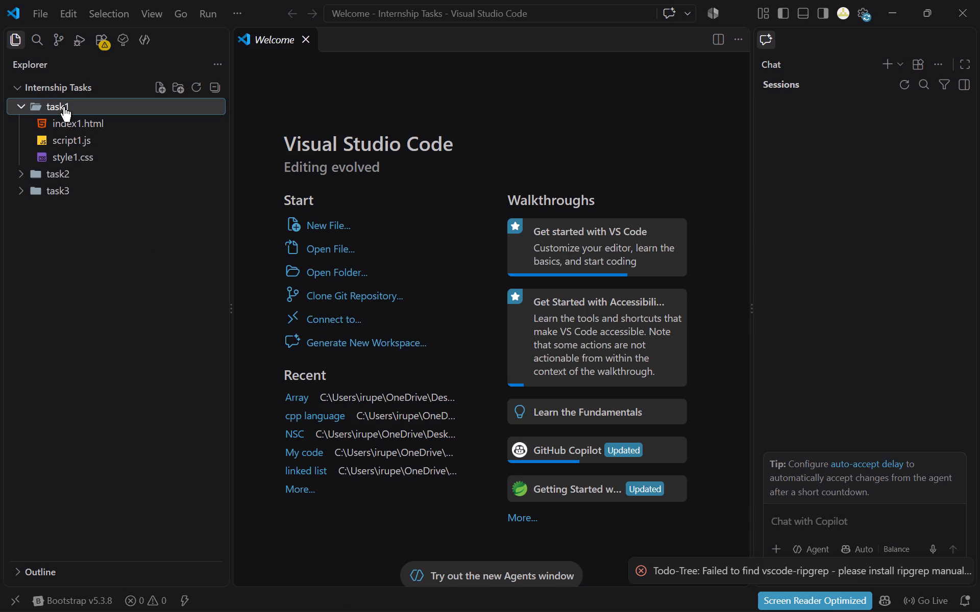
click(64, 128)
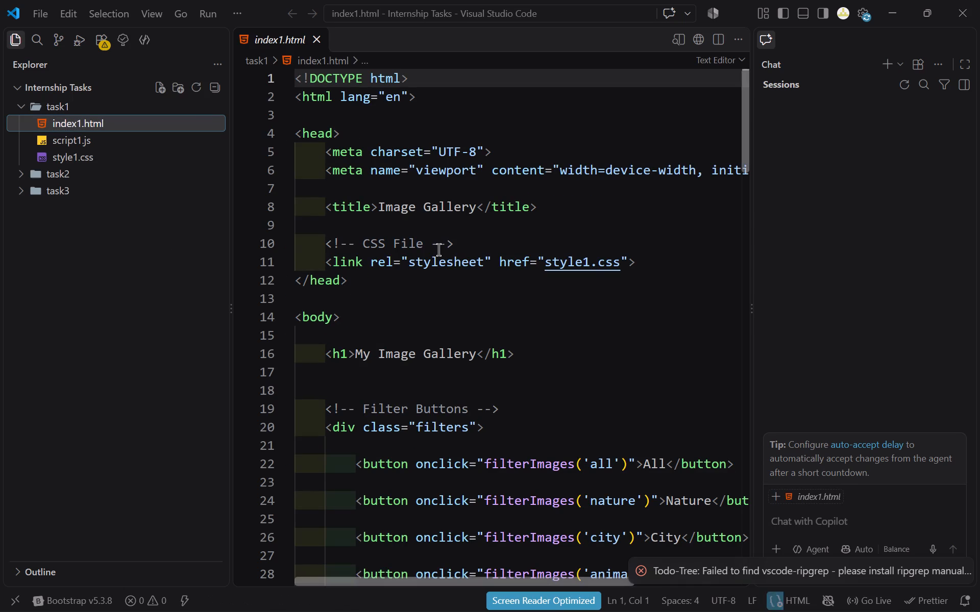
click(644, 264)
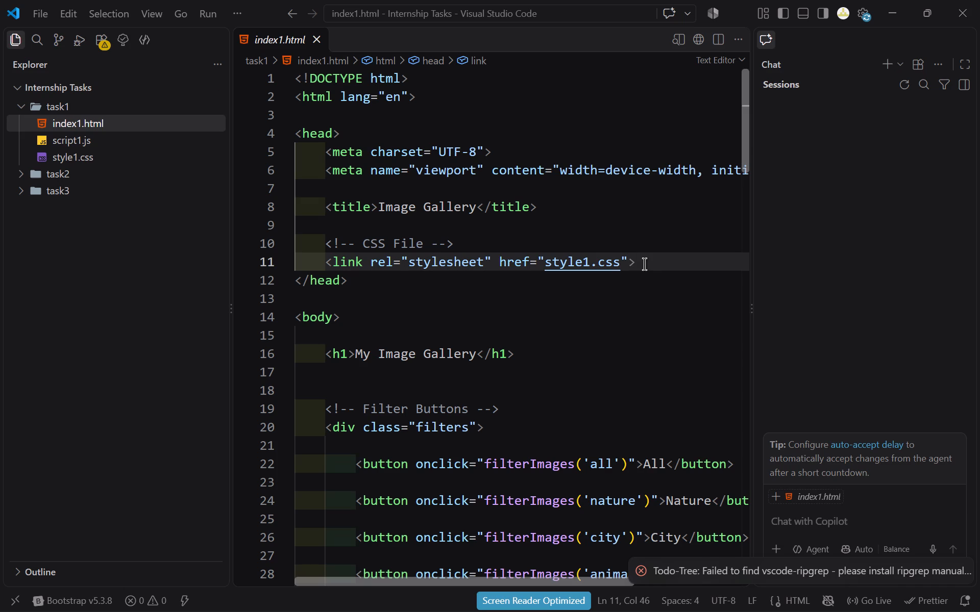
right_click(644, 264)
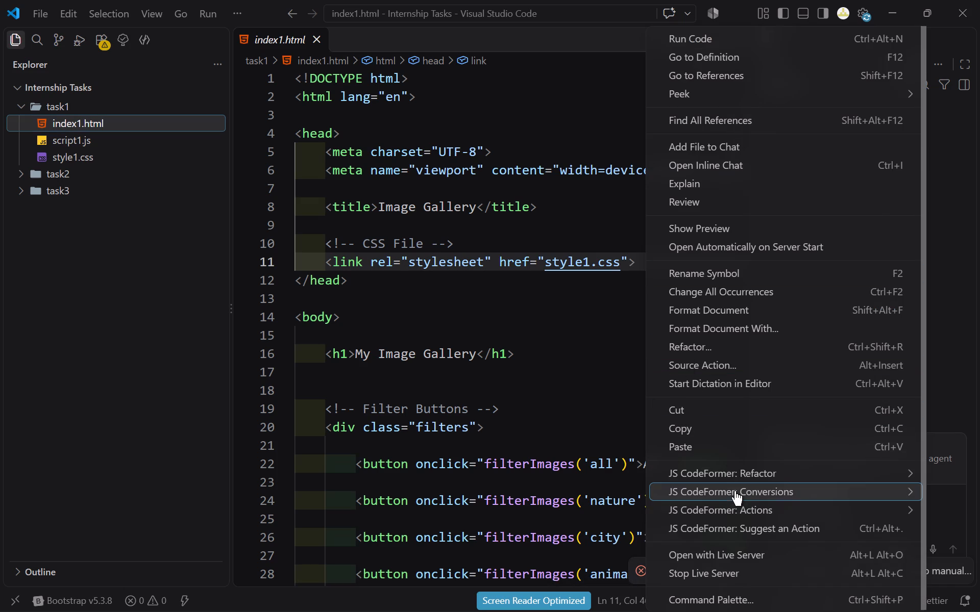
click(708, 553)
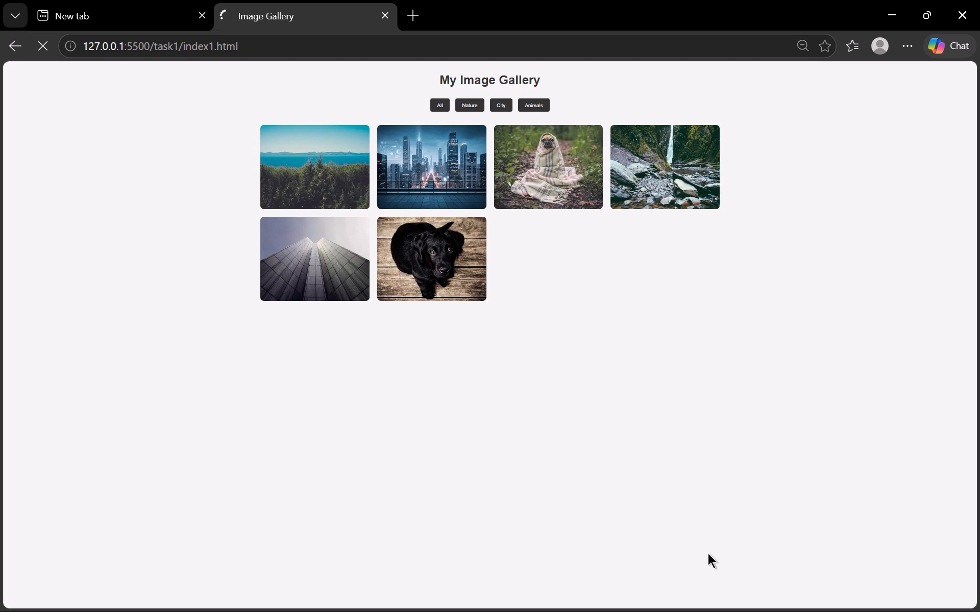
Test the Nature and City filters on the My Image Gallery page.
click(472, 107)
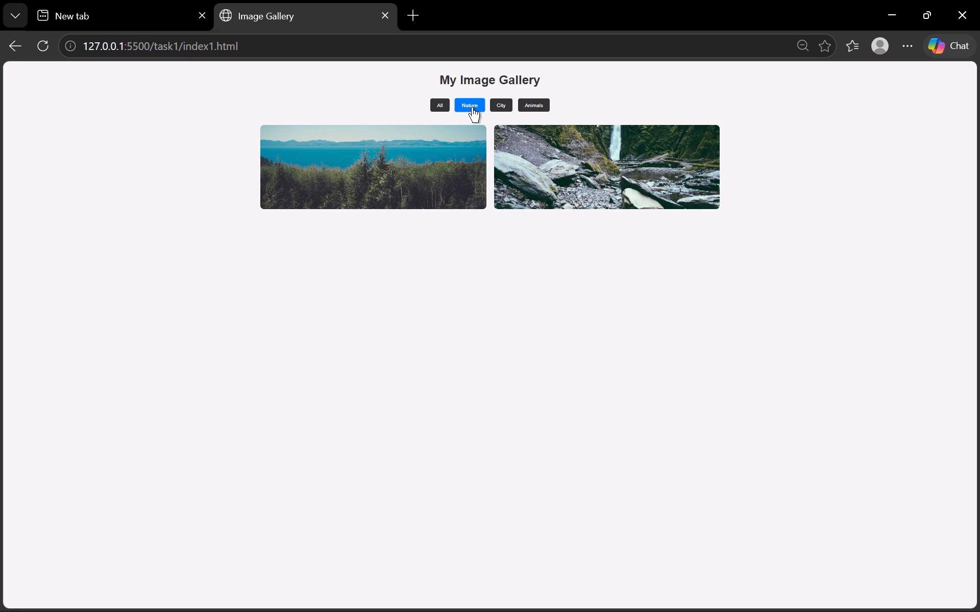
scroll(472, 107, up, 1)
click(501, 103)
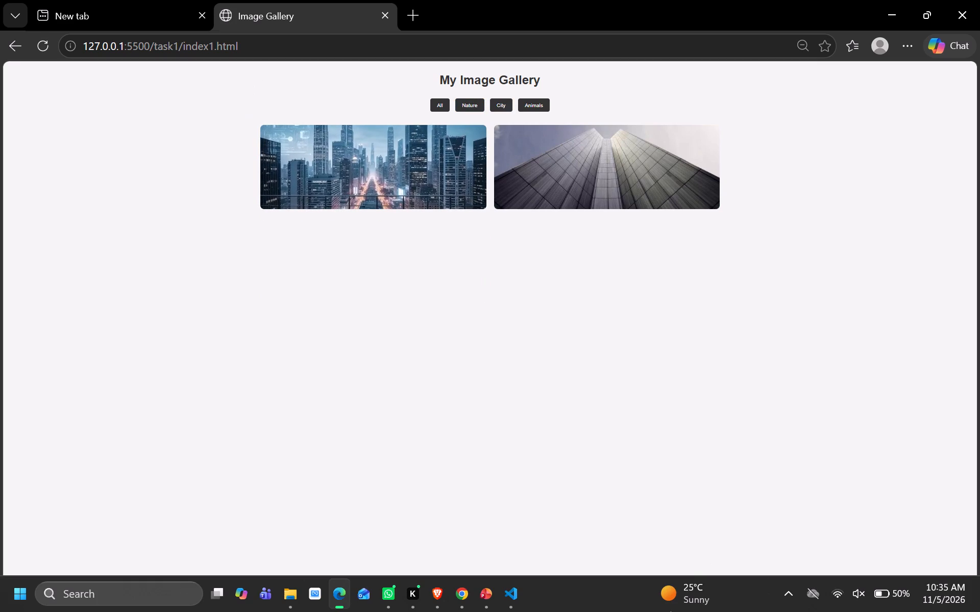
Return to Visual Studio Code, collapse the chat pane and show a preview of index1.html beside the code.
click(504, 593)
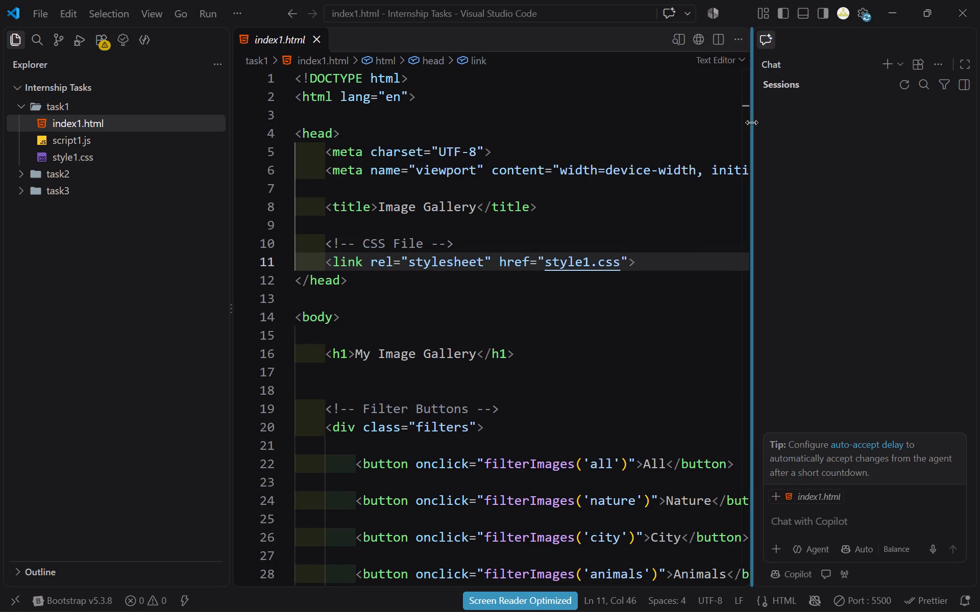
drag(751, 122, 978, 157)
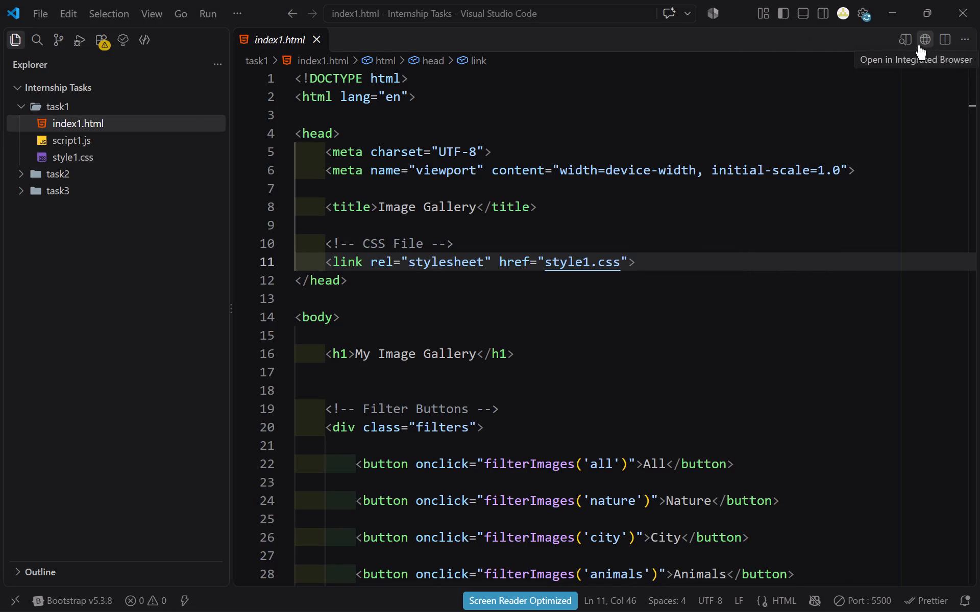
click(905, 37)
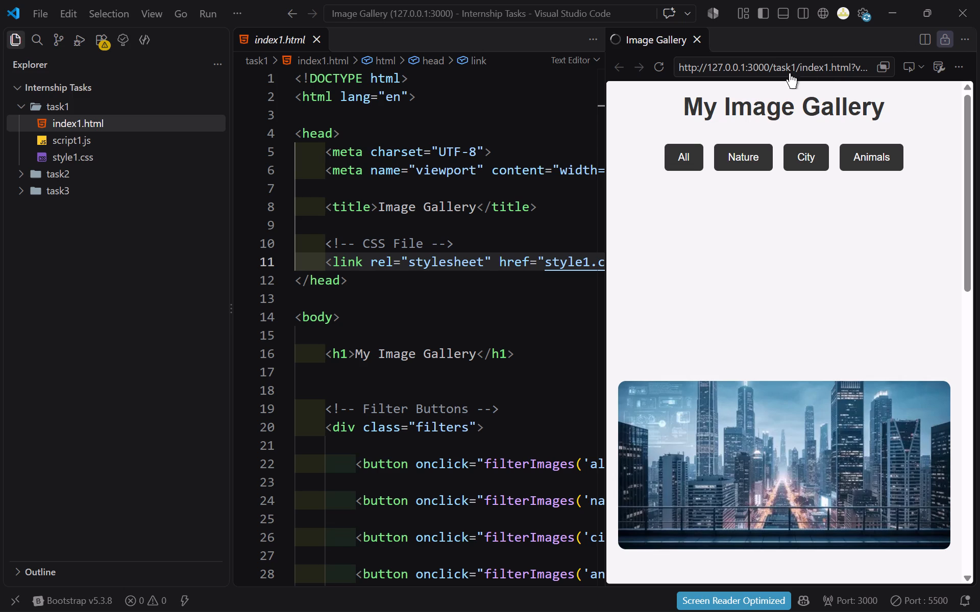
Apply the gallery's All filter in the preview and widen the preview pane to show two image columns.
click(674, 154)
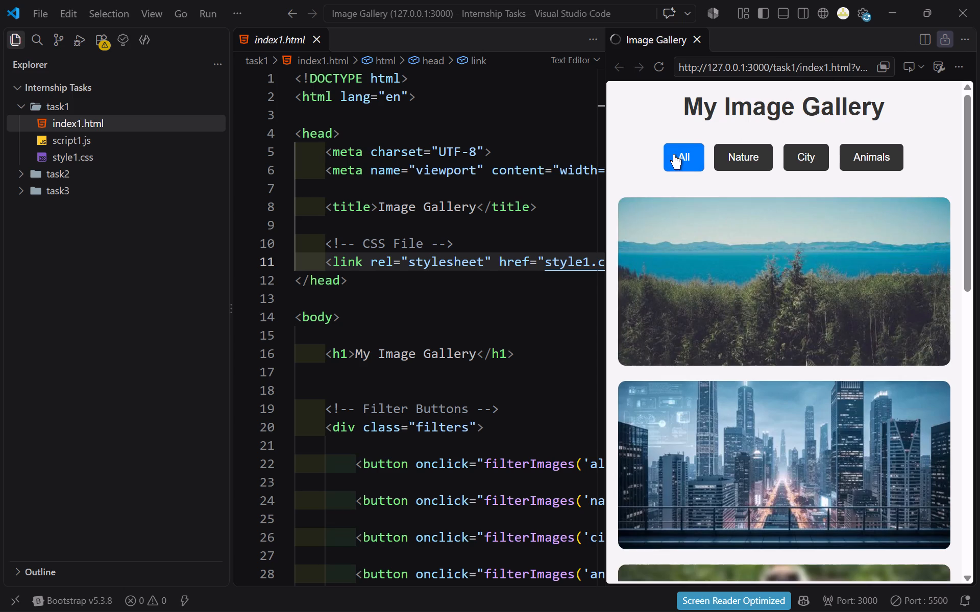
scroll(775, 312, down, 4)
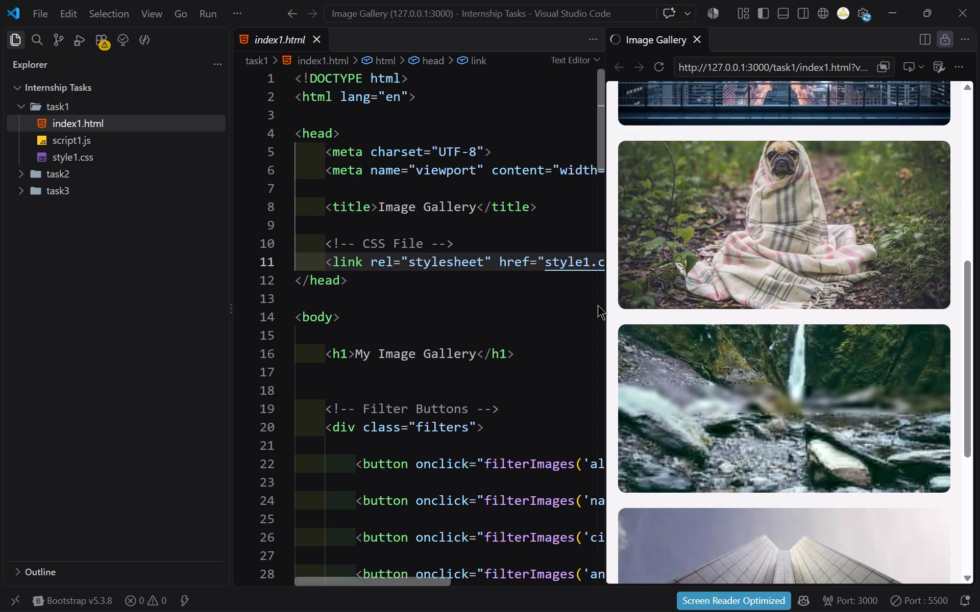
drag(605, 303, 465, 302)
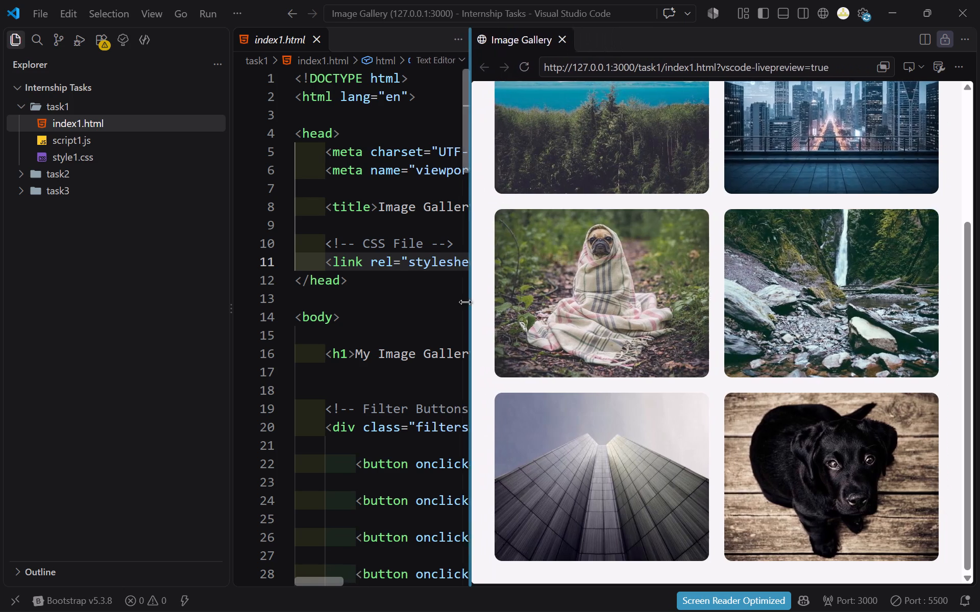
drag(465, 302, 342, 282)
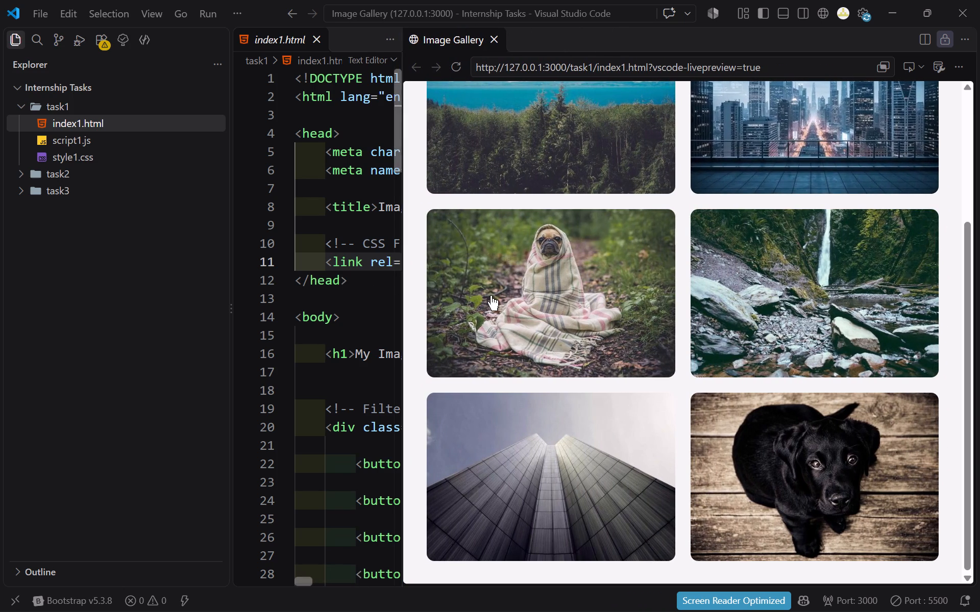
Capture a screenshot of the gallery preview, covering the My Image Gallery heading, filter buttons and first four images.
scroll(660, 334, up, 7)
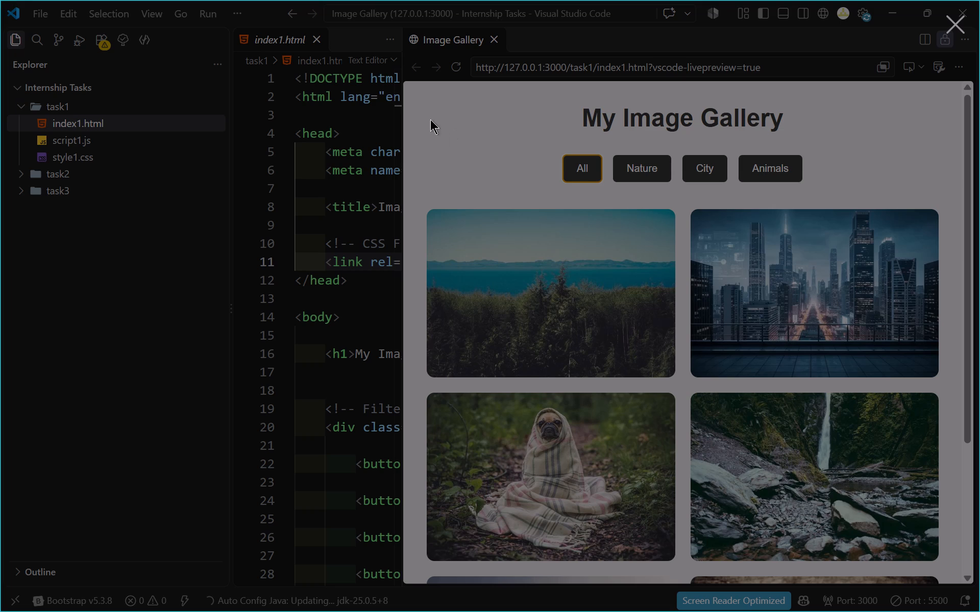
drag(408, 96, 836, 555)
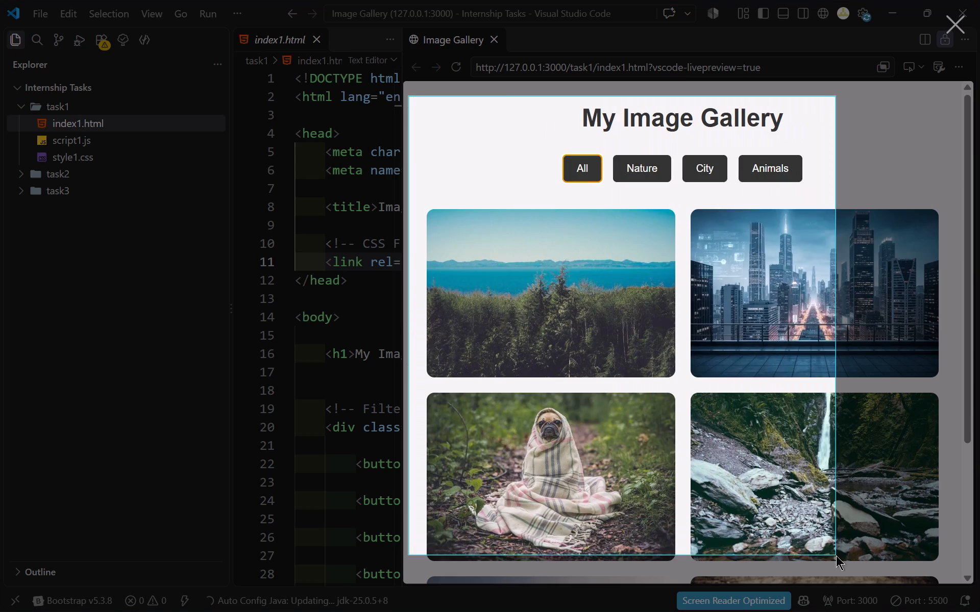
drag(836, 555, 951, 567)
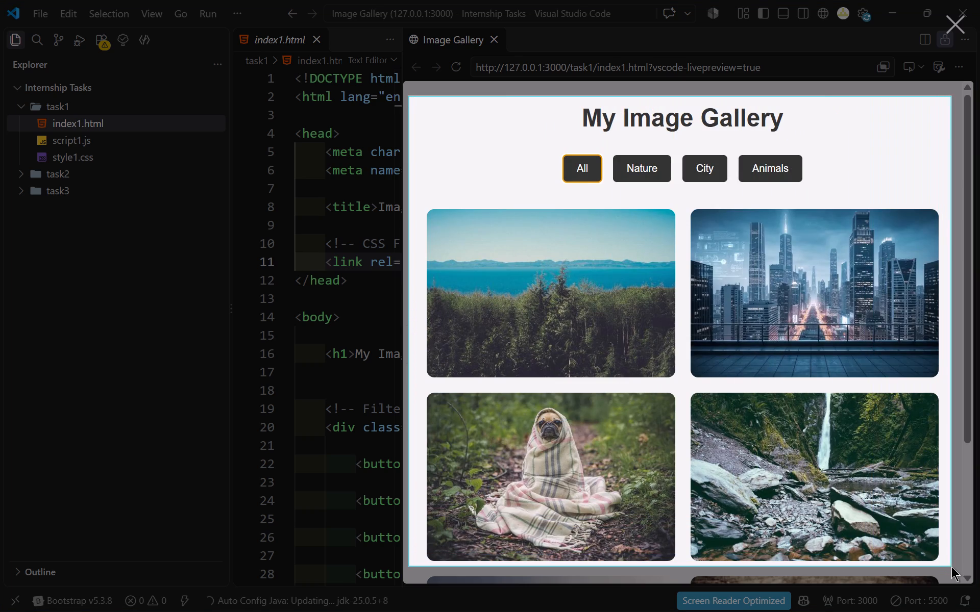
drag(951, 567, 954, 567)
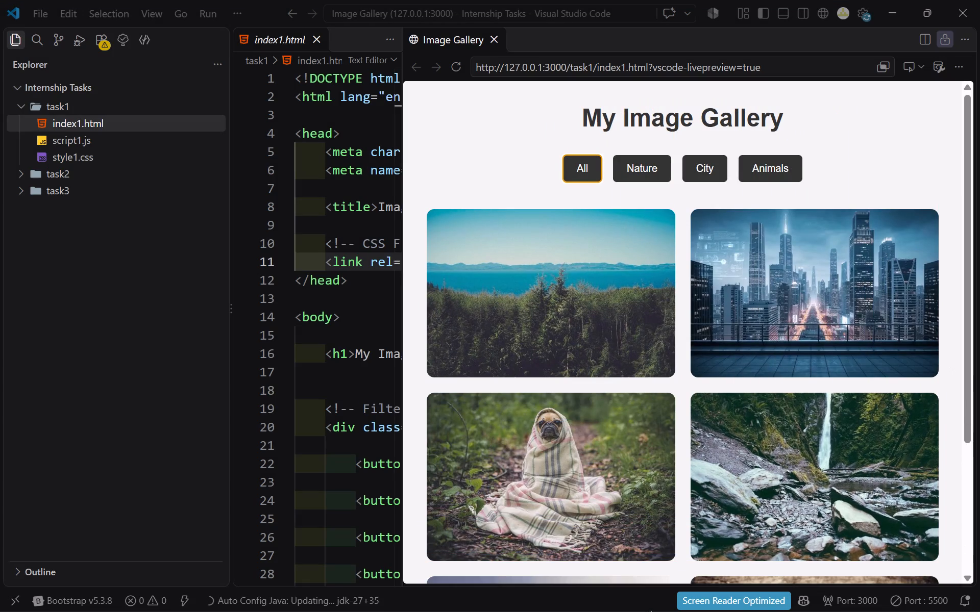
Switch to the PowerPoint presentation and cut the rounded background frame behind the gallery mockup on slide 3.
click(485, 595)
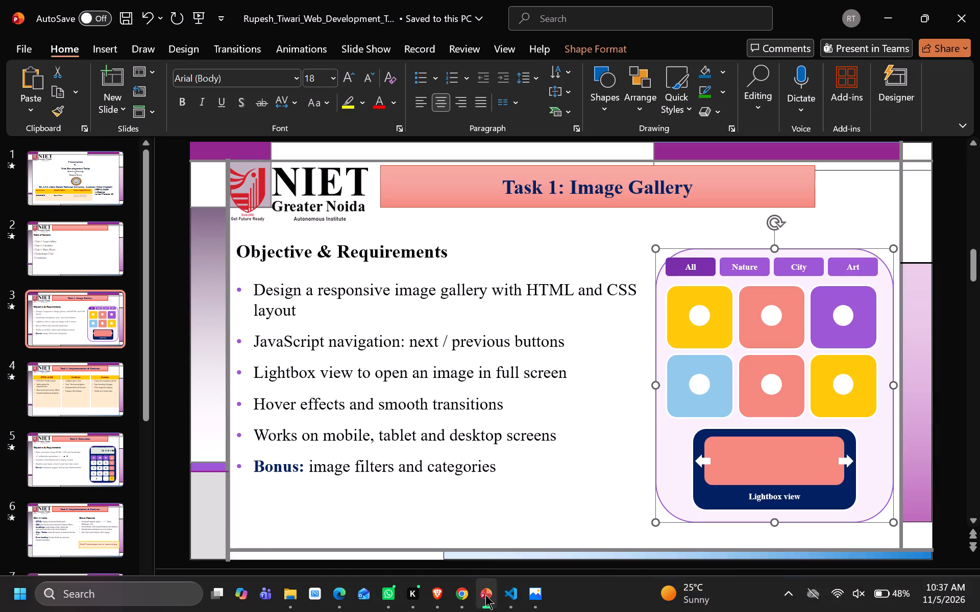
right_click(663, 252)
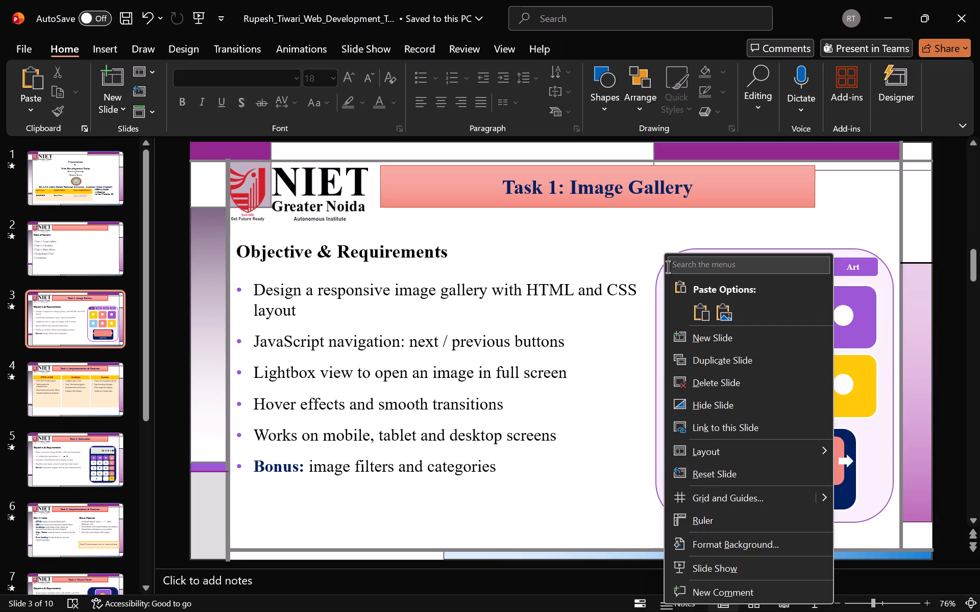
click(635, 228)
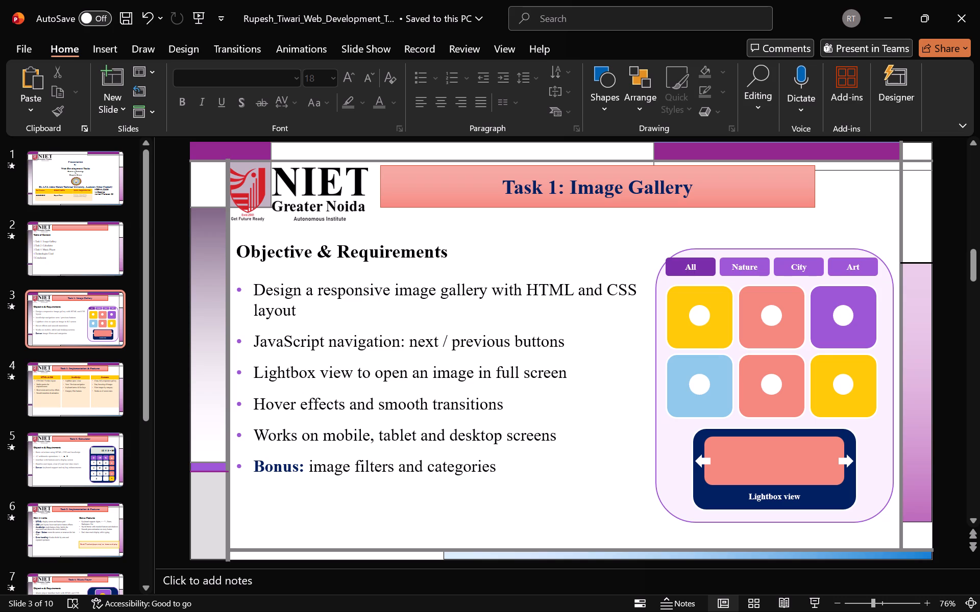
click(697, 253)
right_click(745, 262)
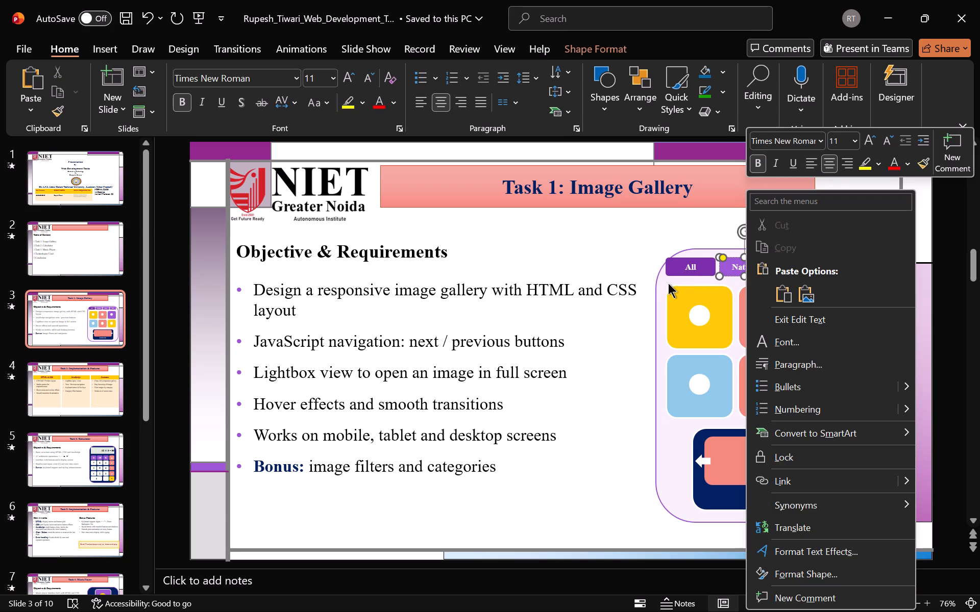
click(660, 285)
right_click(660, 285)
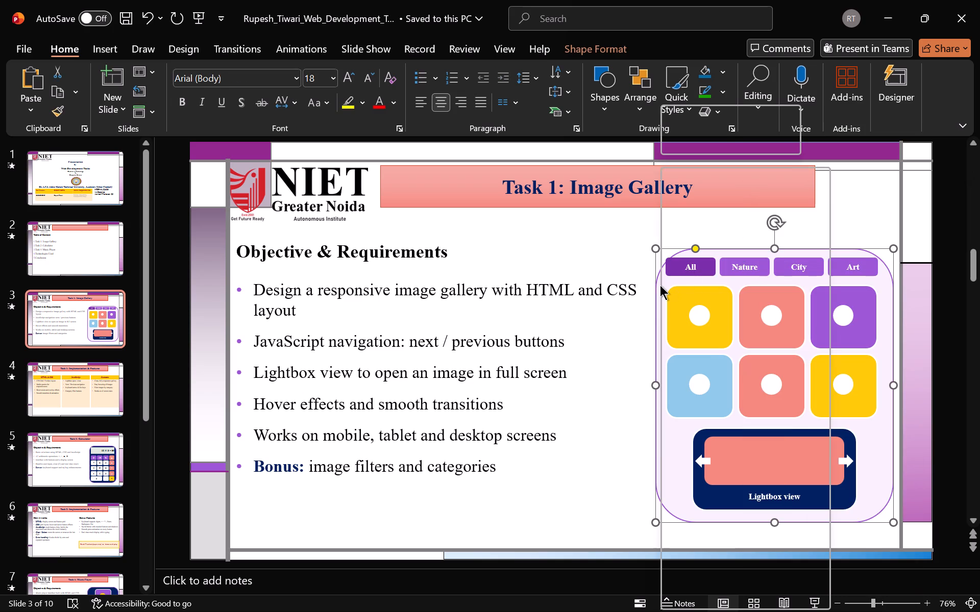
click(707, 205)
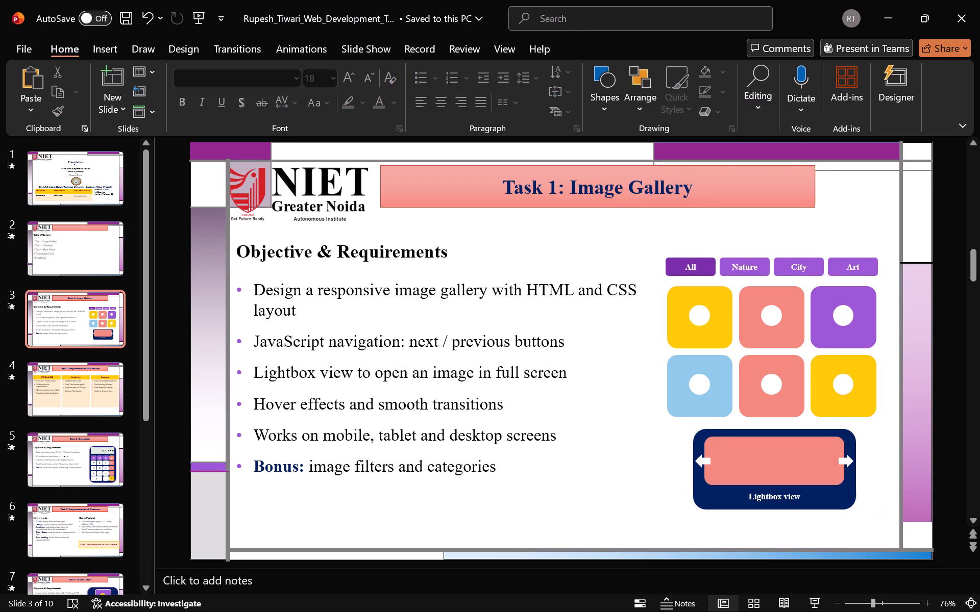
Cut the All filter label from the gallery mockup on slide 3.
click(698, 271)
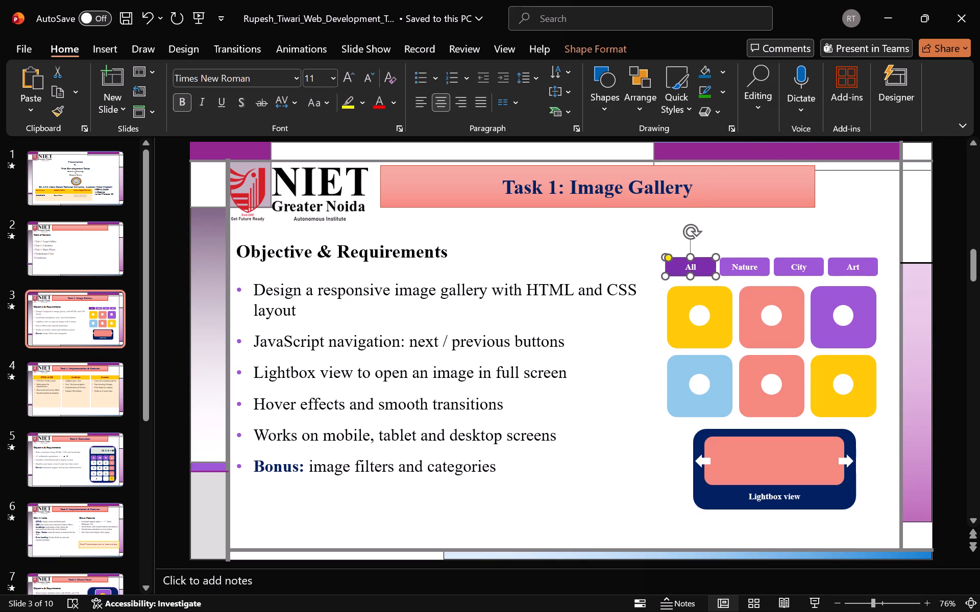
right_click(698, 271)
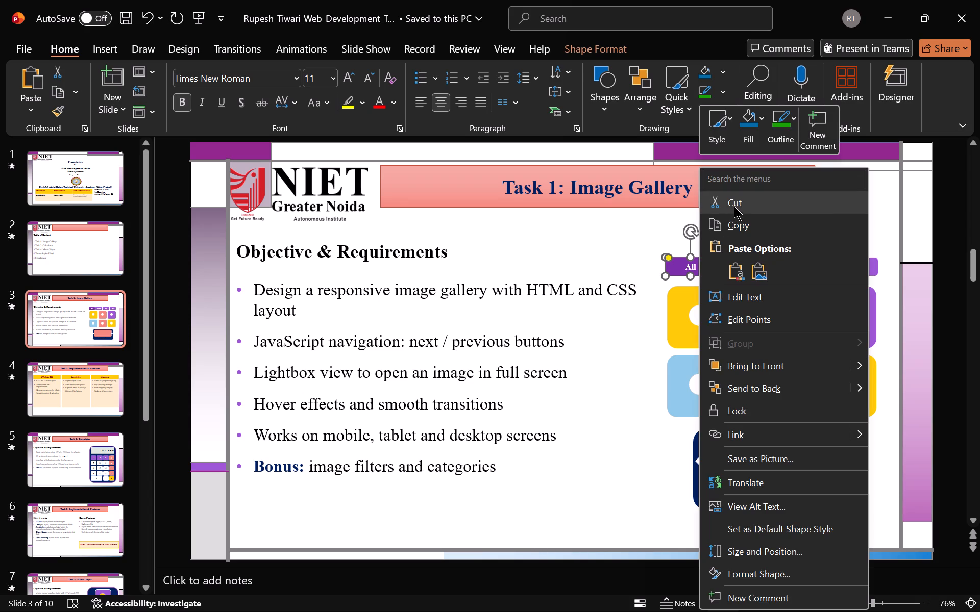
click(735, 200)
Shift the Objective & Requirements text box slightly down and to the right on slide 3.
drag(653, 234, 659, 242)
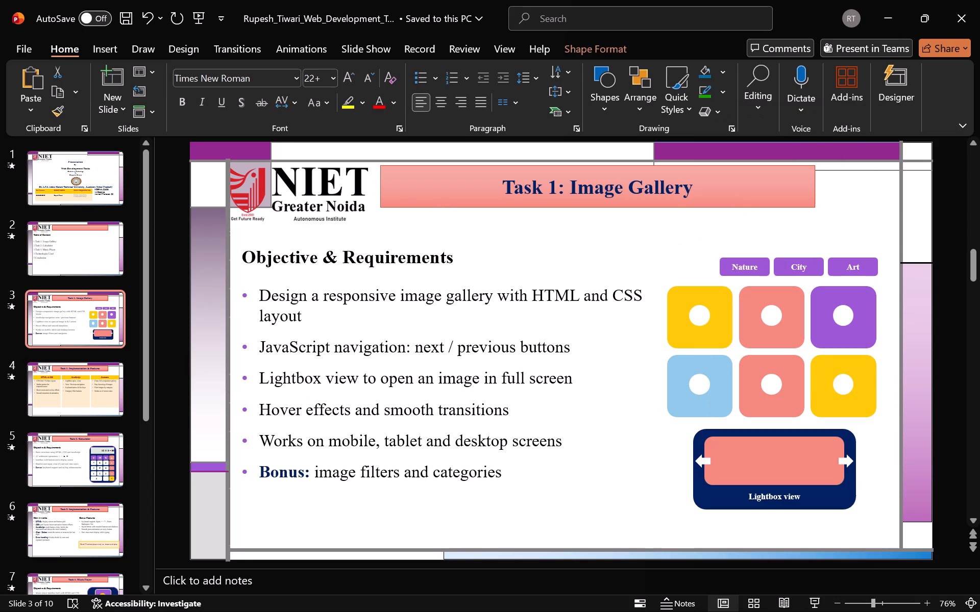
drag(659, 242, 668, 252)
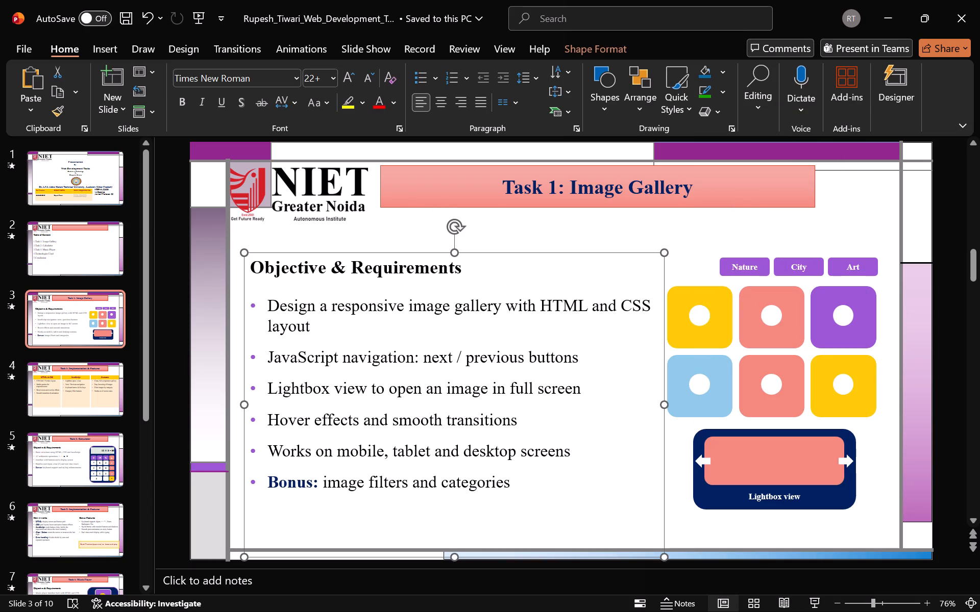
Move the Objective & Requirements text box slightly up and to the left on slide 3.
drag(655, 254, 650, 243)
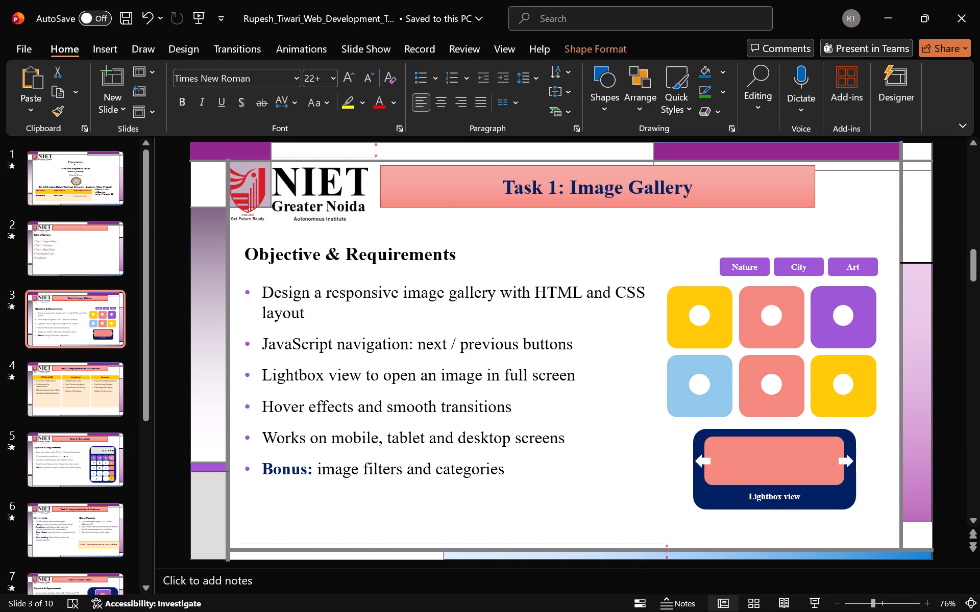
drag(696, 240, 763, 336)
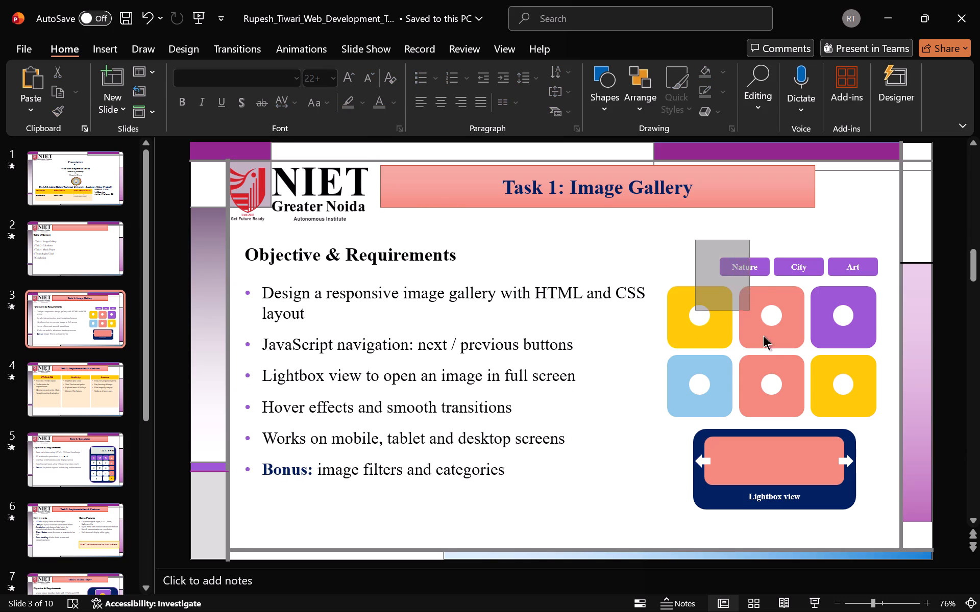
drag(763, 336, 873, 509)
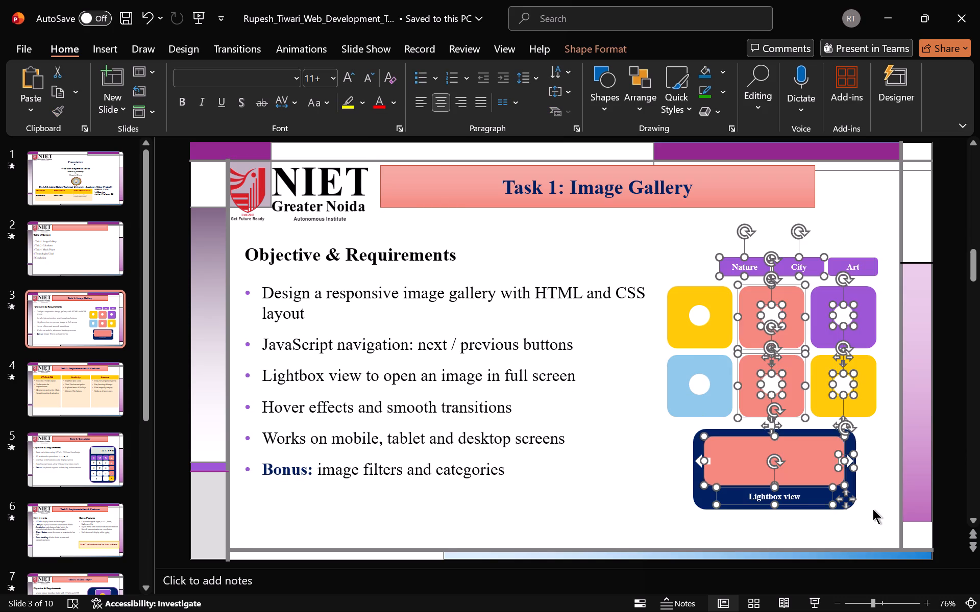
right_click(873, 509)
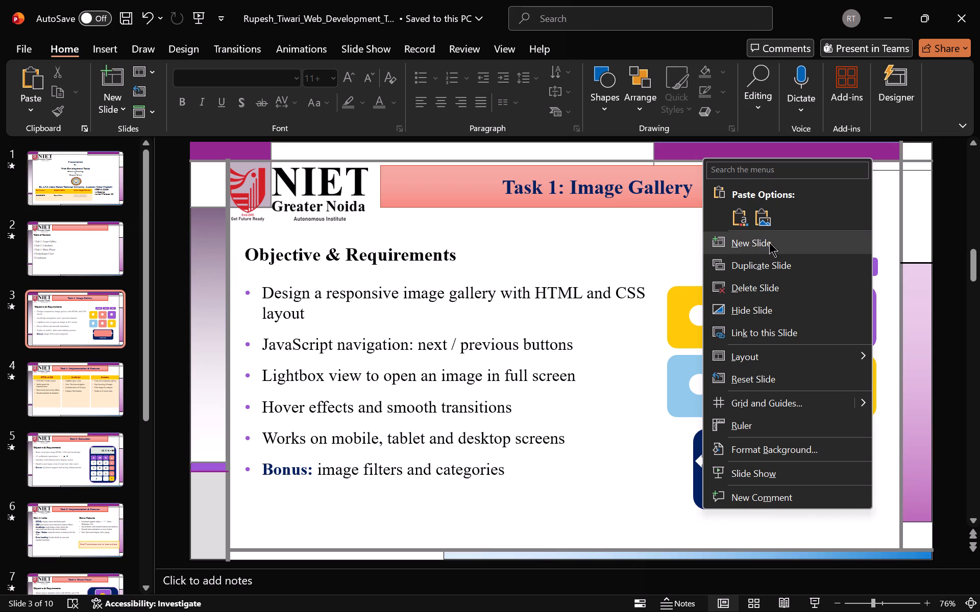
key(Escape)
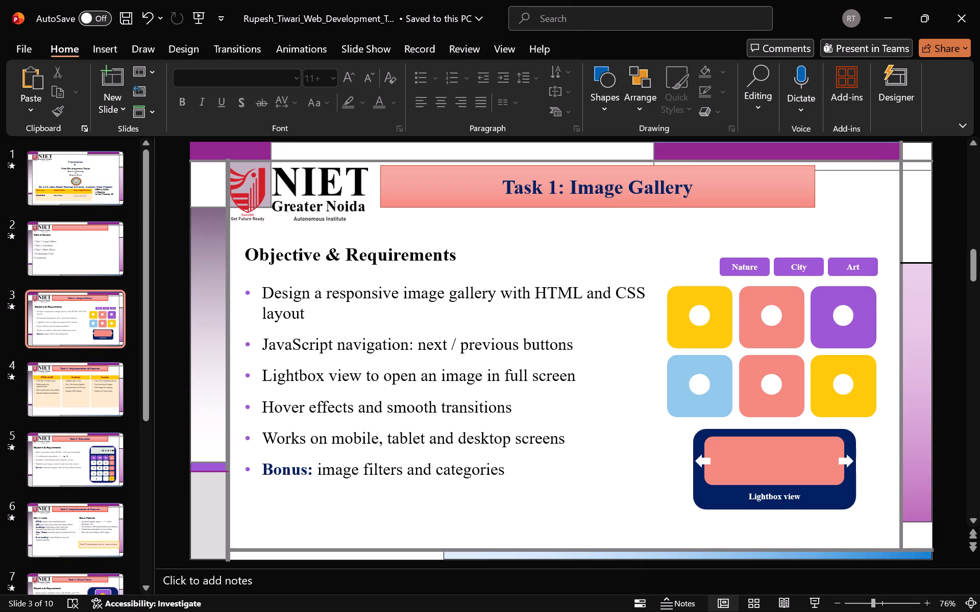
Cut the Nature, City and Art filter labels from the gallery mockup on slide 3.
click(761, 262)
right_click(761, 262)
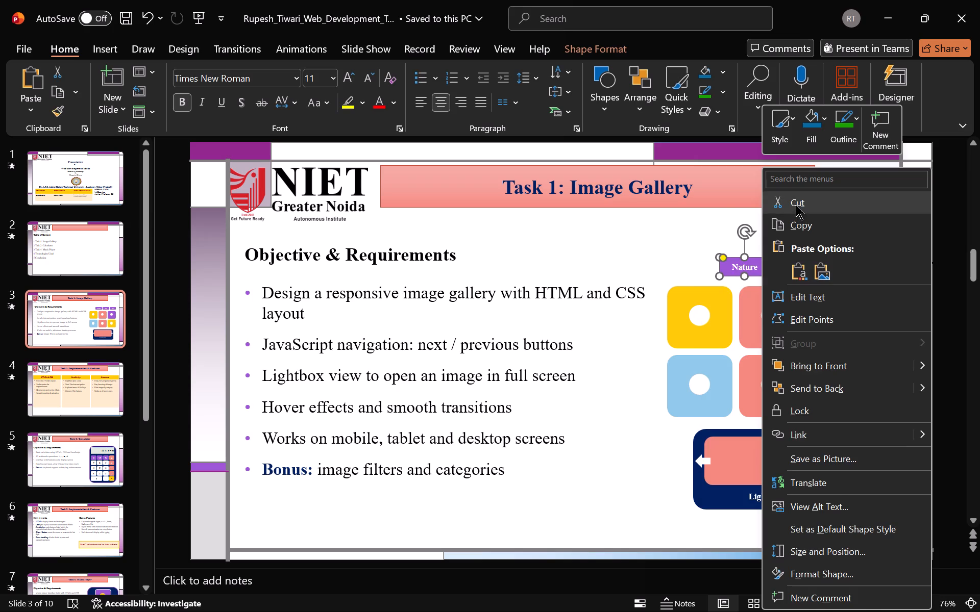
click(796, 205)
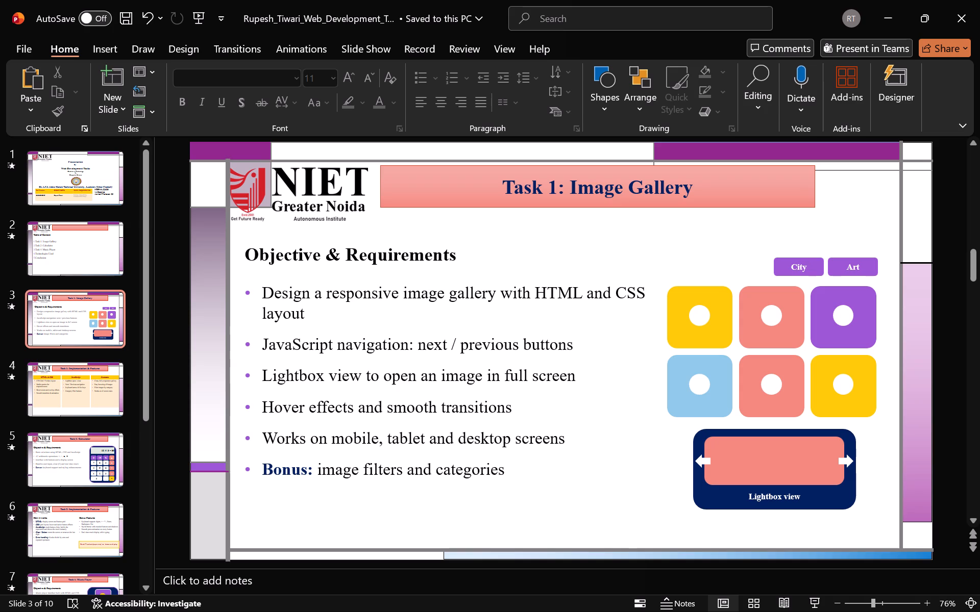
right_click(814, 259)
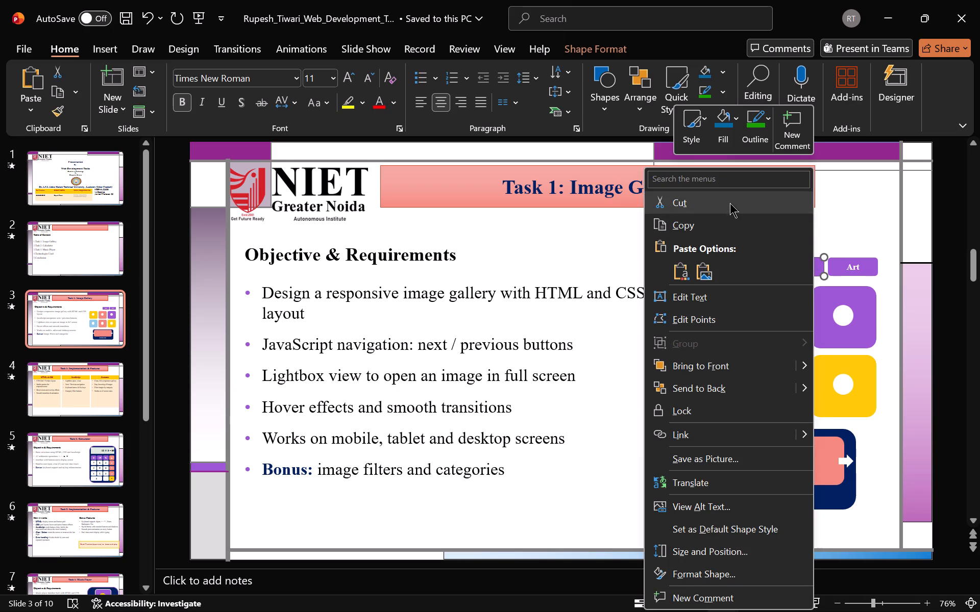
click(730, 203)
right_click(863, 262)
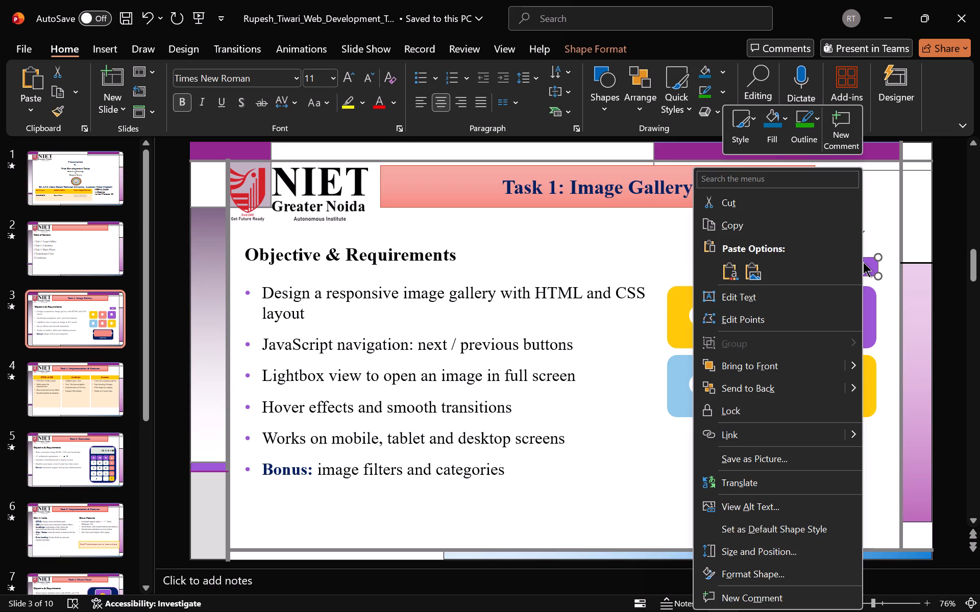
click(766, 203)
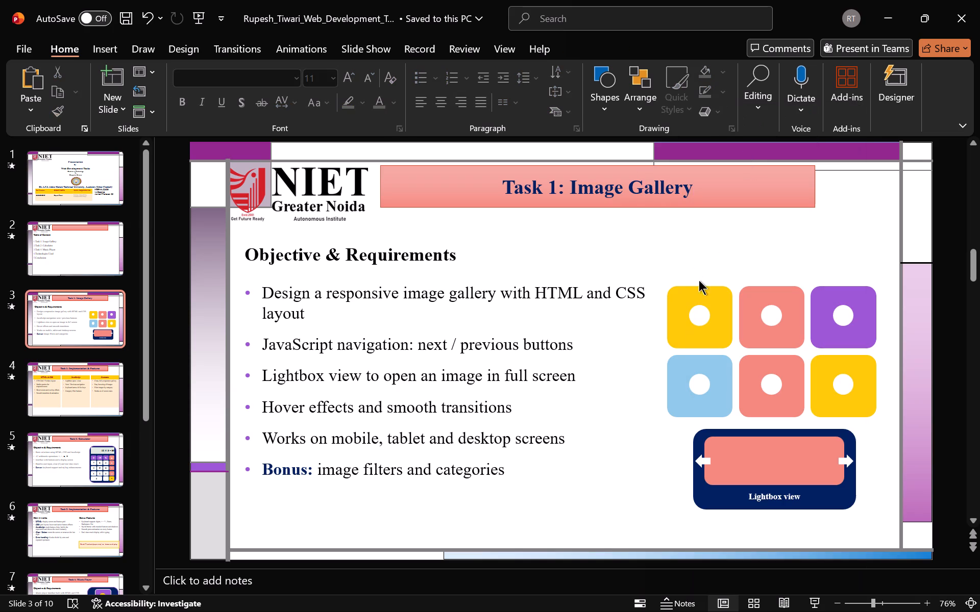
Cut all six coloured image tiles from the gallery mockup on slide 3, one after another.
right_click(703, 292)
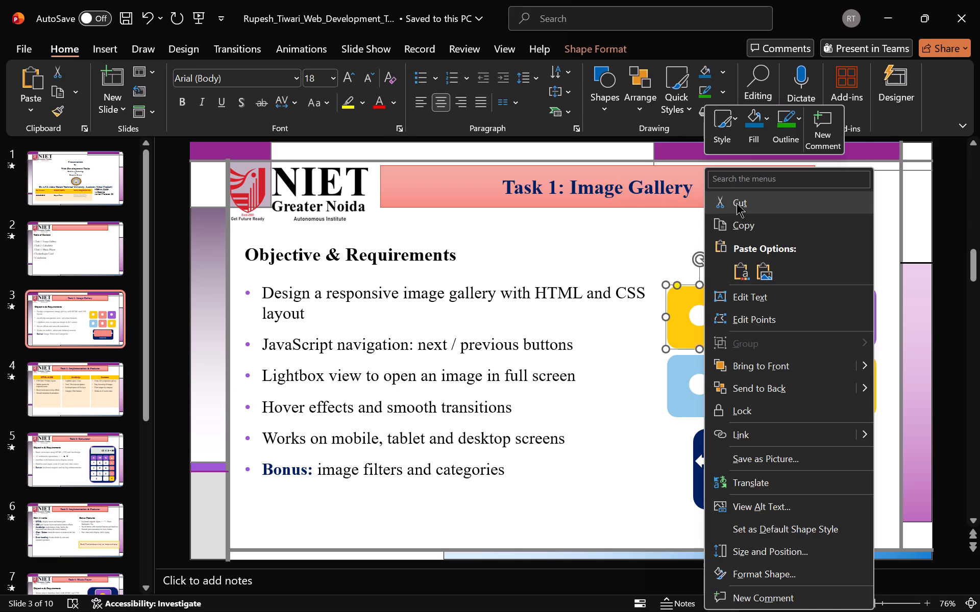
click(737, 203)
right_click(782, 293)
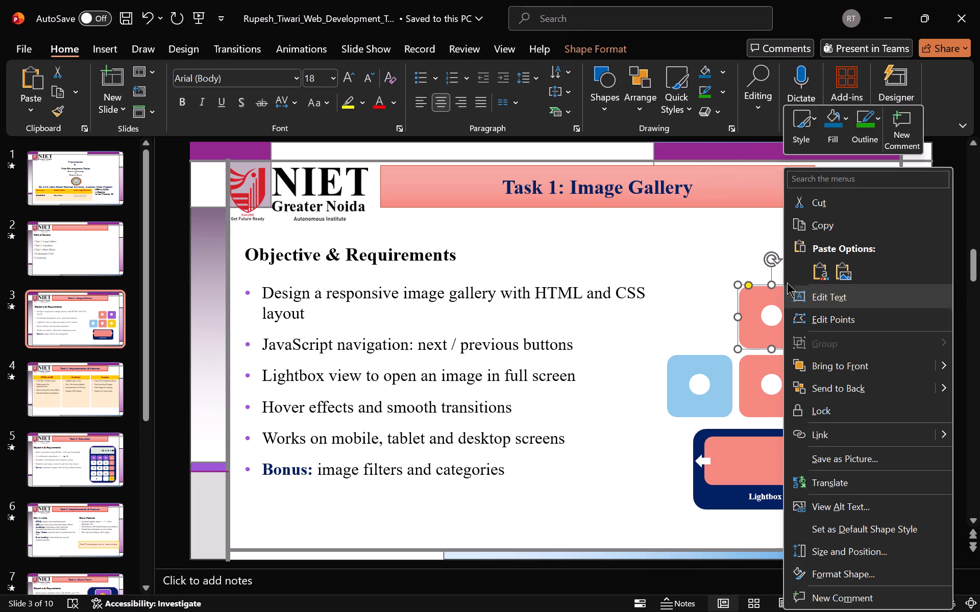
click(826, 200)
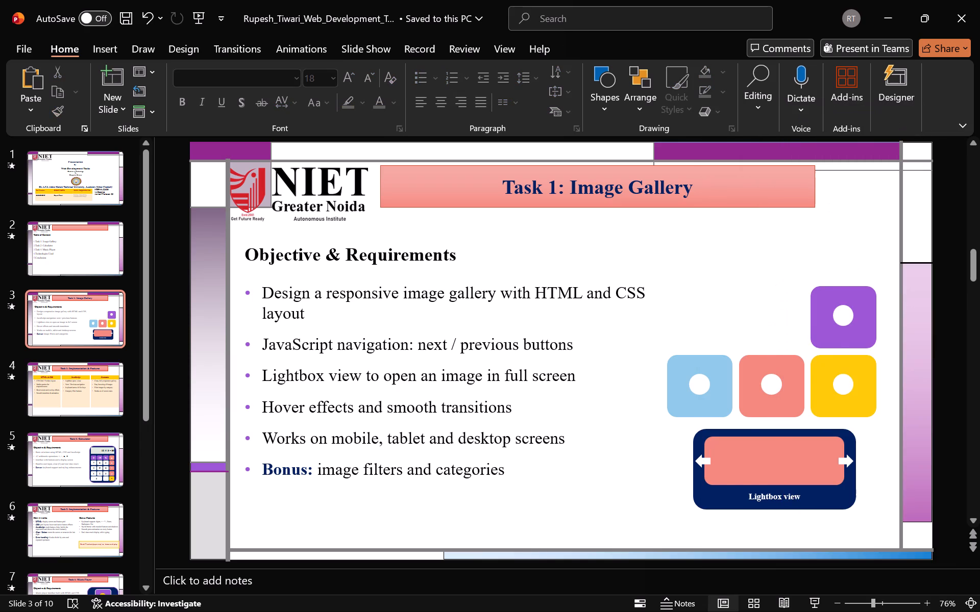
right_click(860, 295)
click(767, 196)
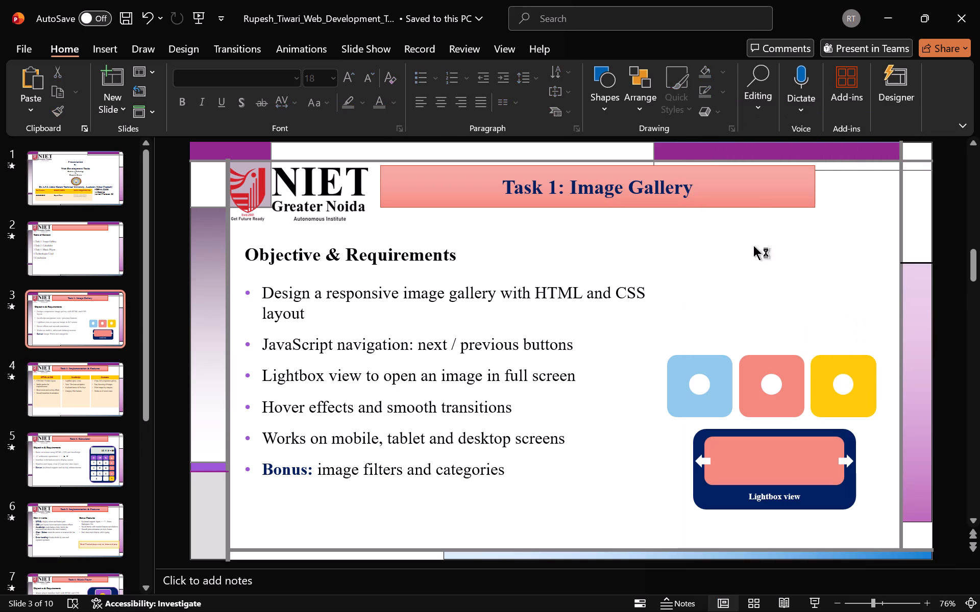
right_click(701, 357)
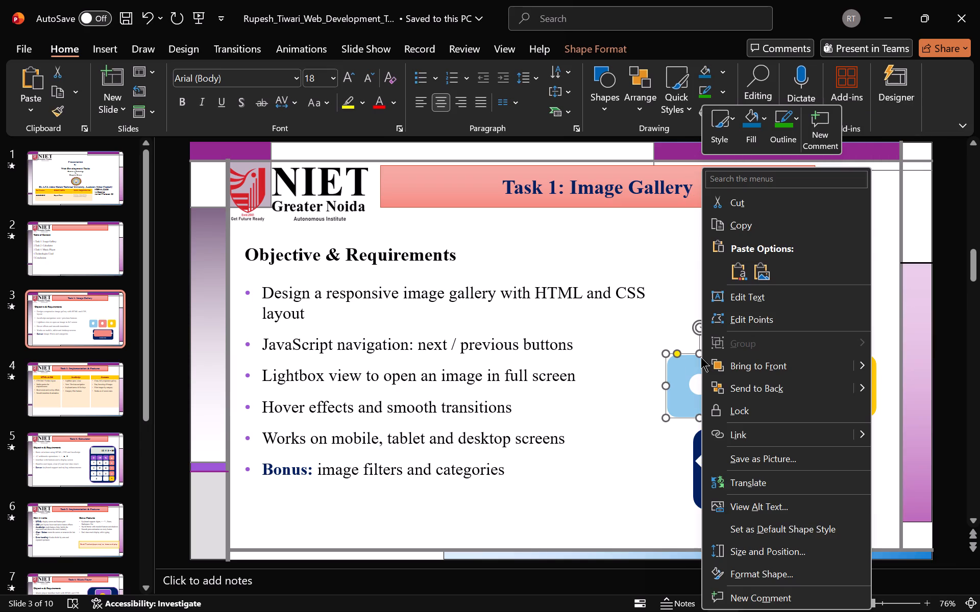
click(743, 198)
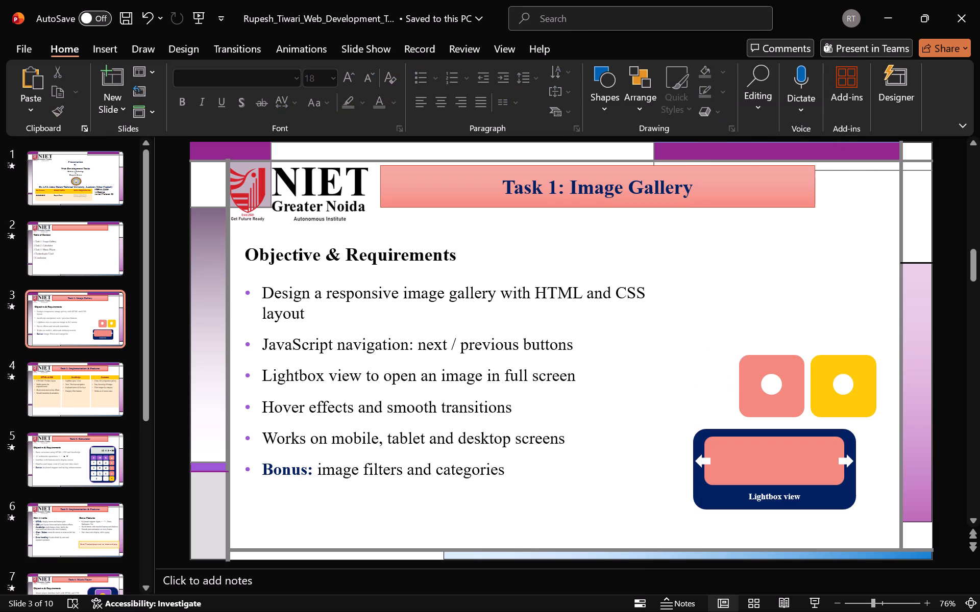
right_click(781, 365)
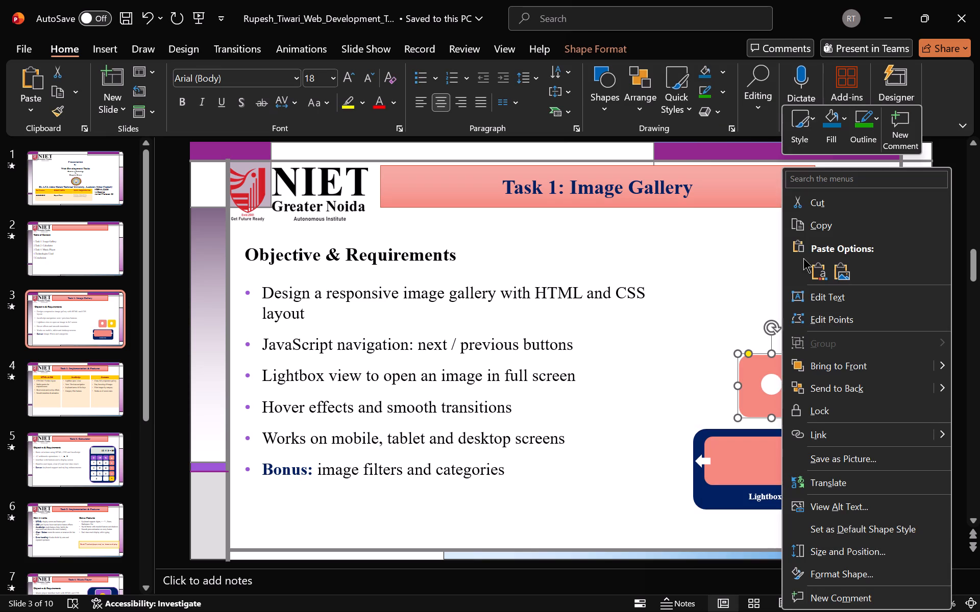
click(814, 203)
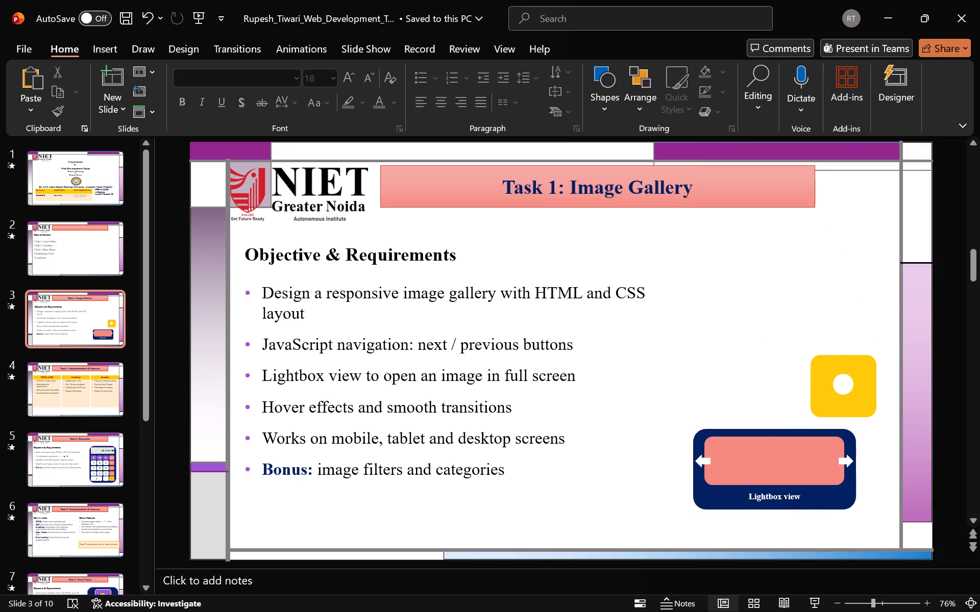
right_click(861, 360)
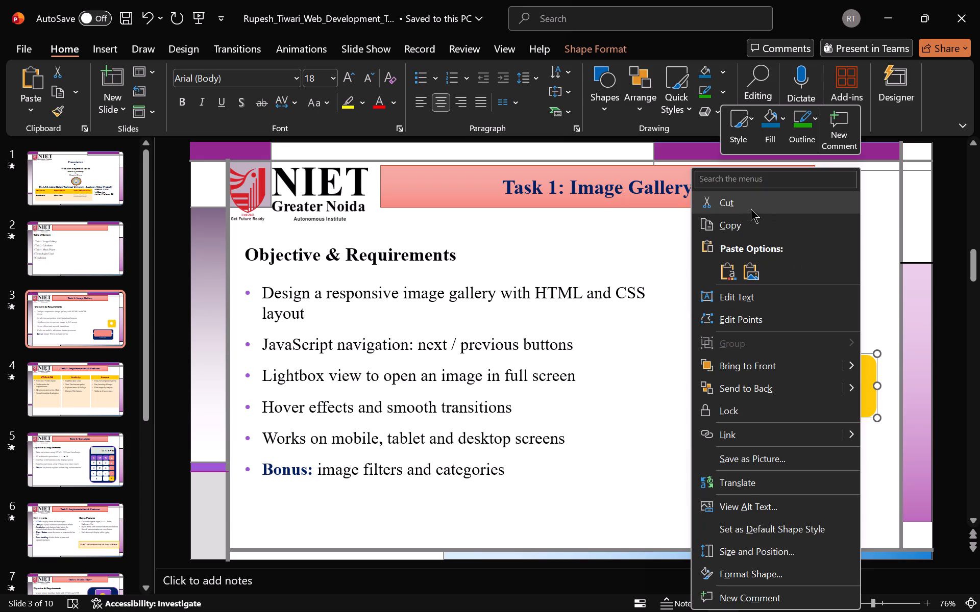
click(751, 209)
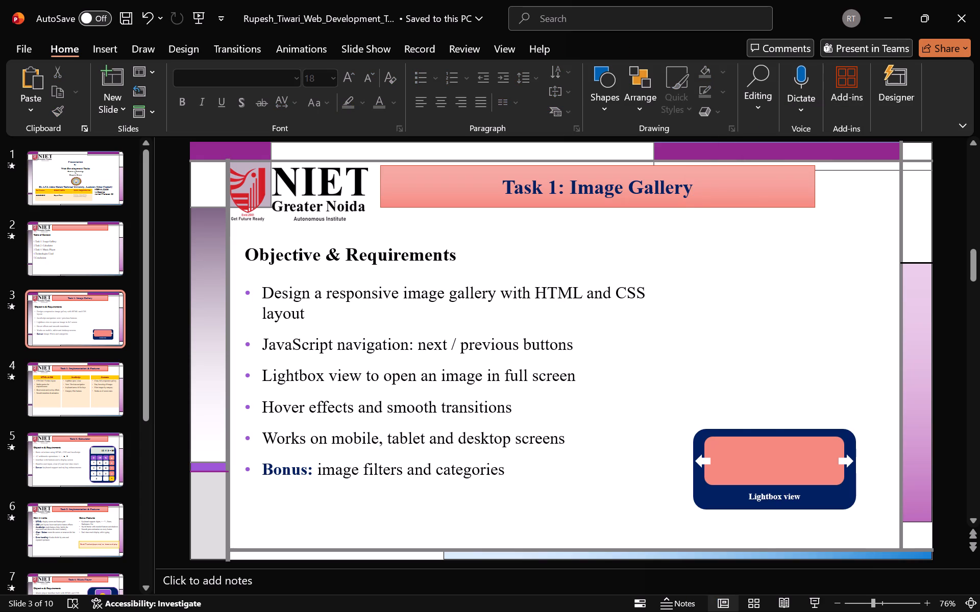
Cut the dark blue Lightbox view frame and its salmon inner panel from slide 3.
right_click(703, 435)
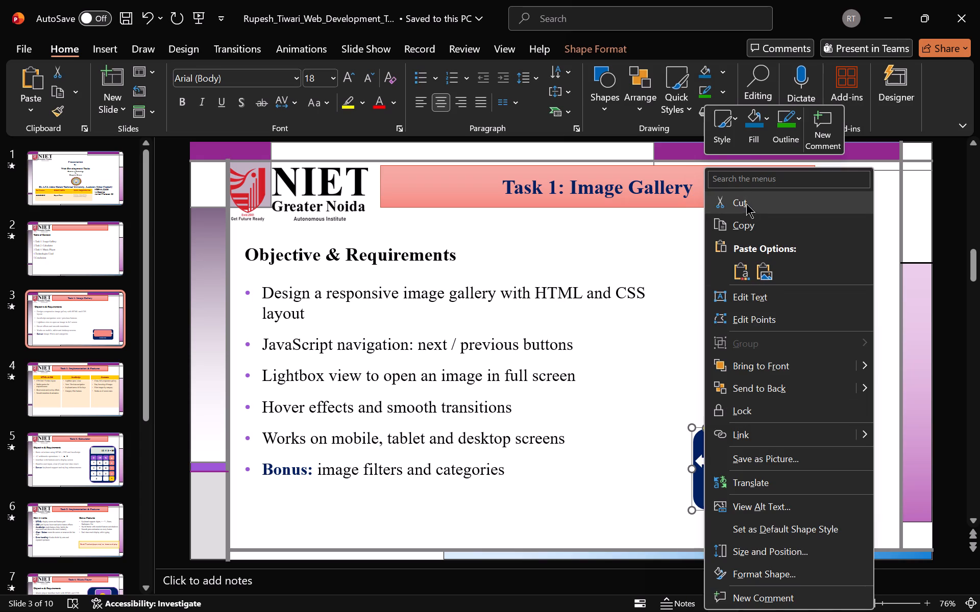
click(746, 205)
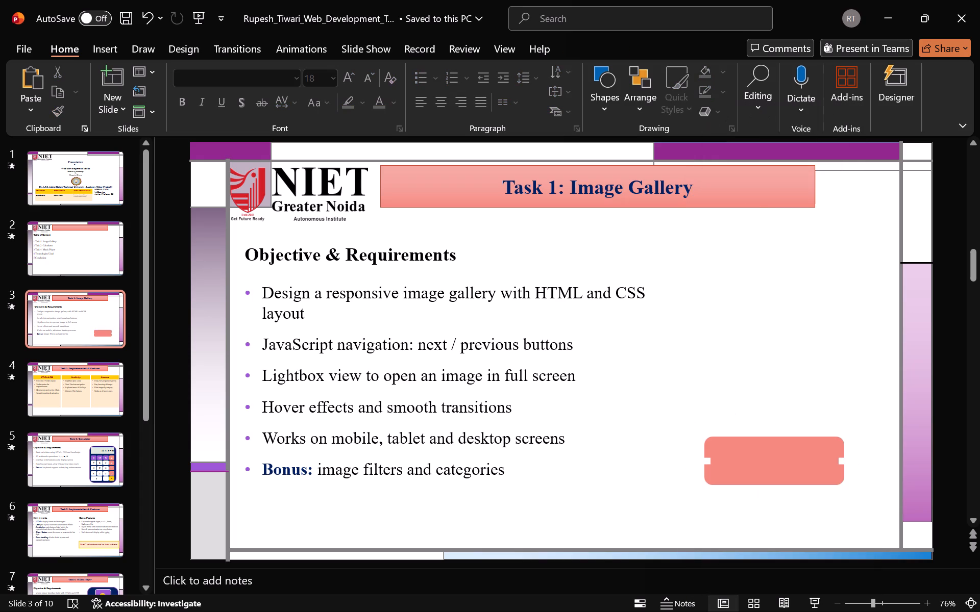
right_click(724, 441)
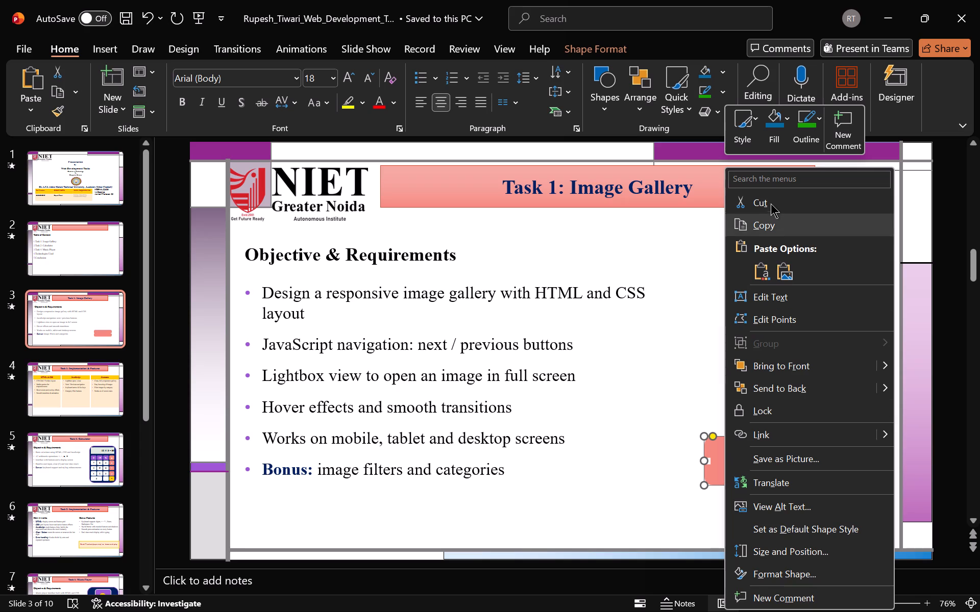
click(769, 201)
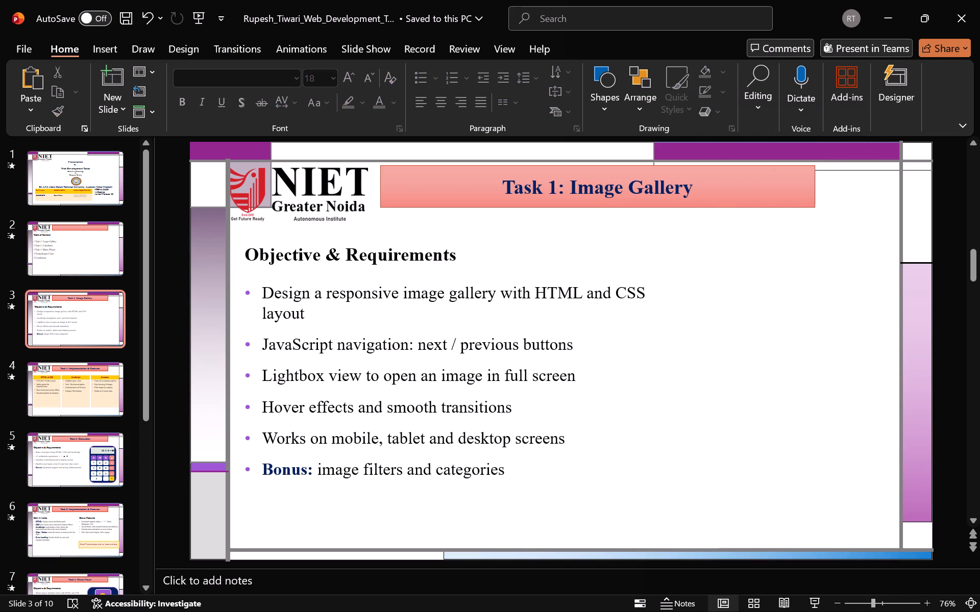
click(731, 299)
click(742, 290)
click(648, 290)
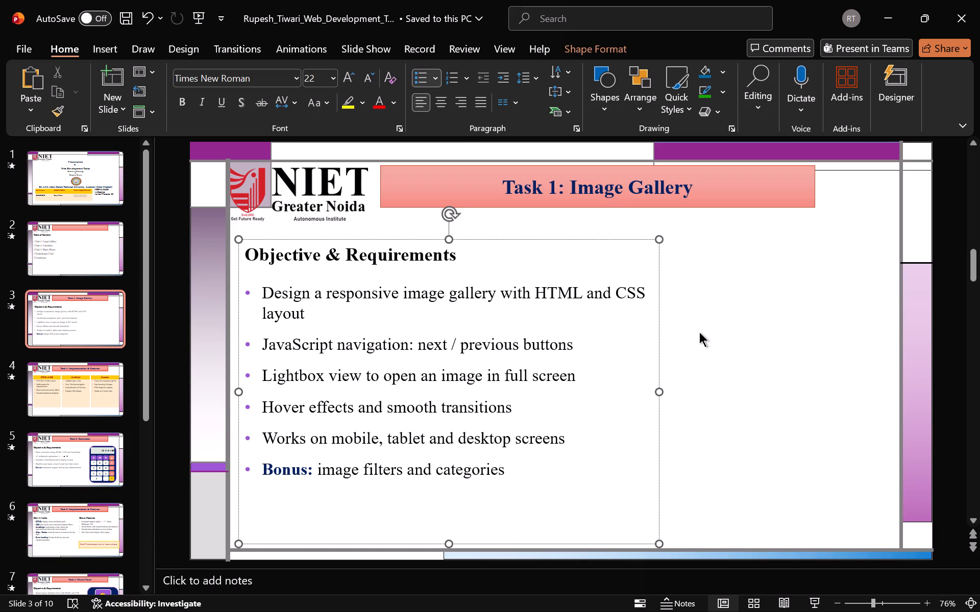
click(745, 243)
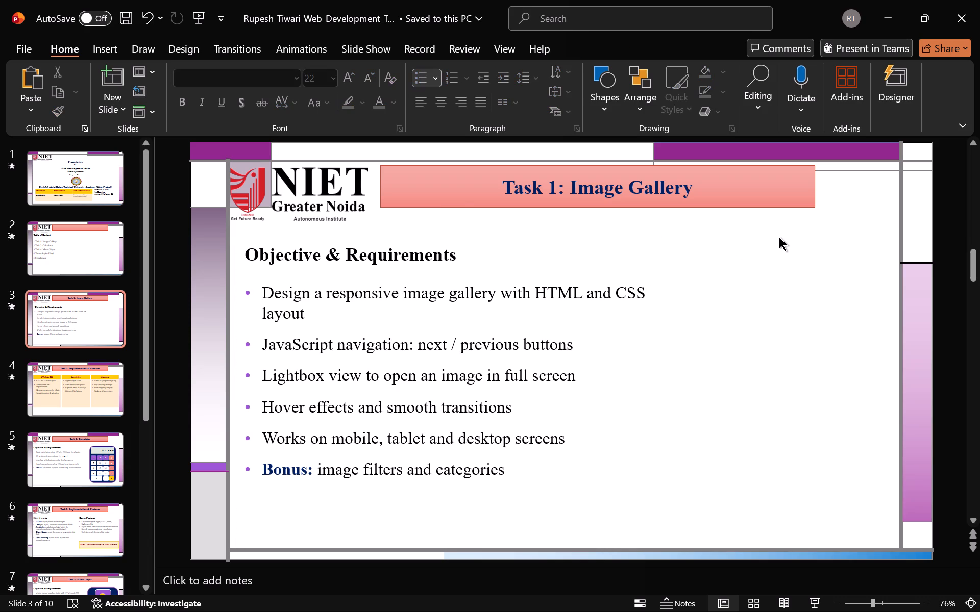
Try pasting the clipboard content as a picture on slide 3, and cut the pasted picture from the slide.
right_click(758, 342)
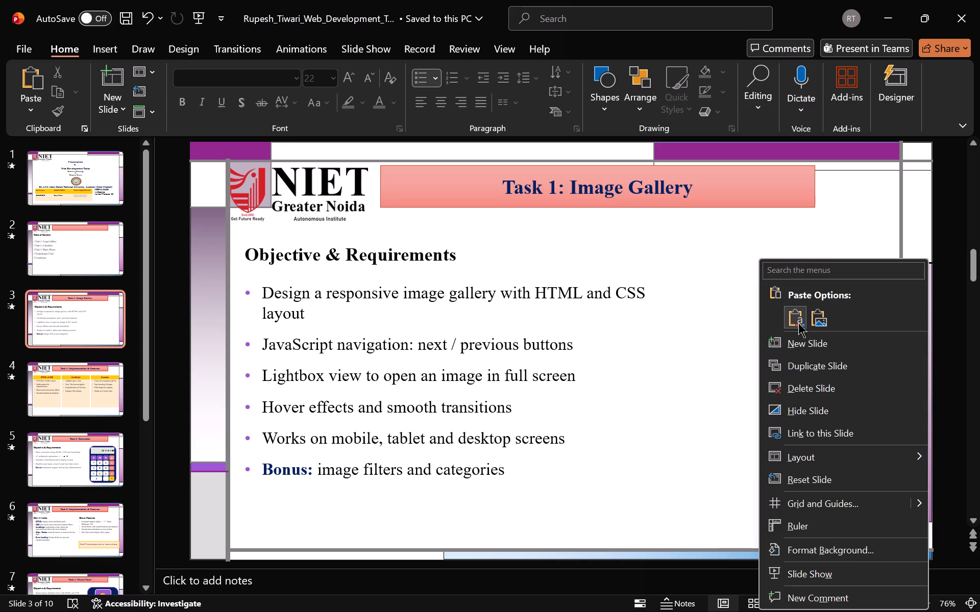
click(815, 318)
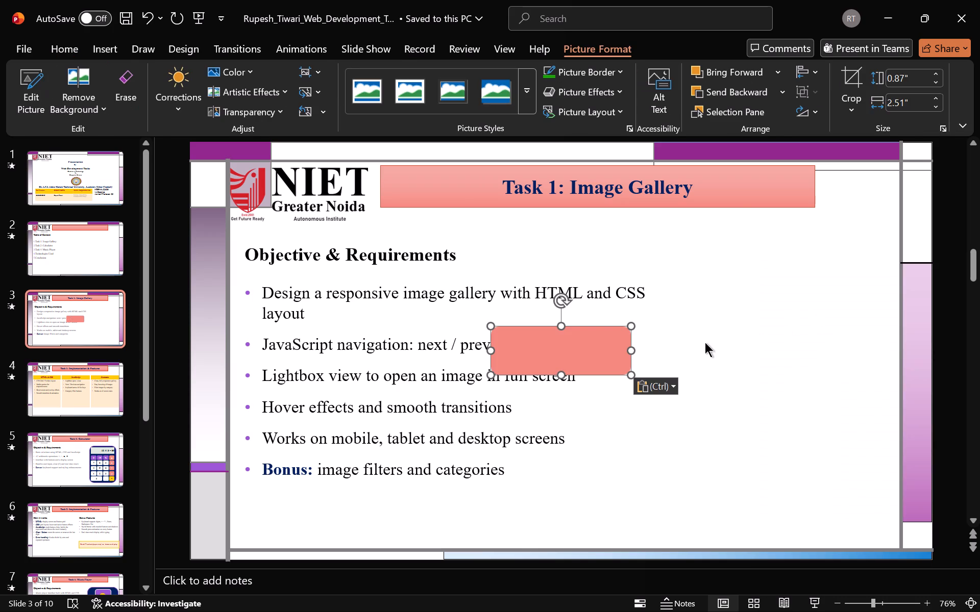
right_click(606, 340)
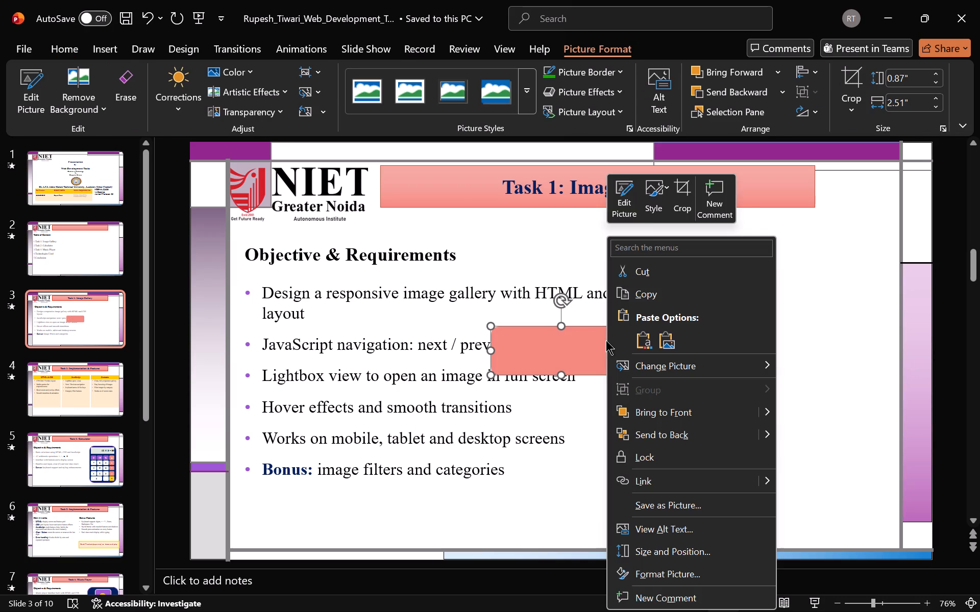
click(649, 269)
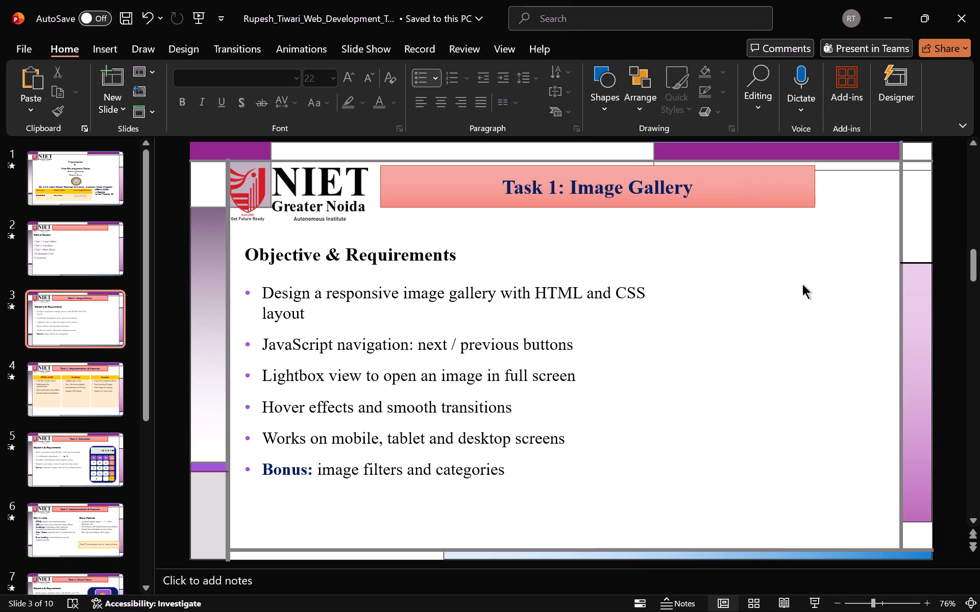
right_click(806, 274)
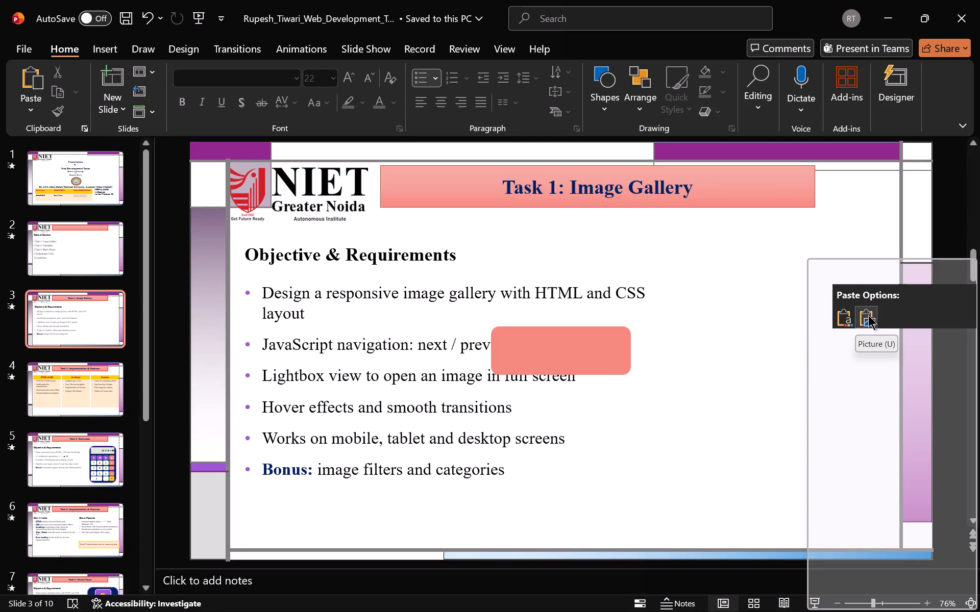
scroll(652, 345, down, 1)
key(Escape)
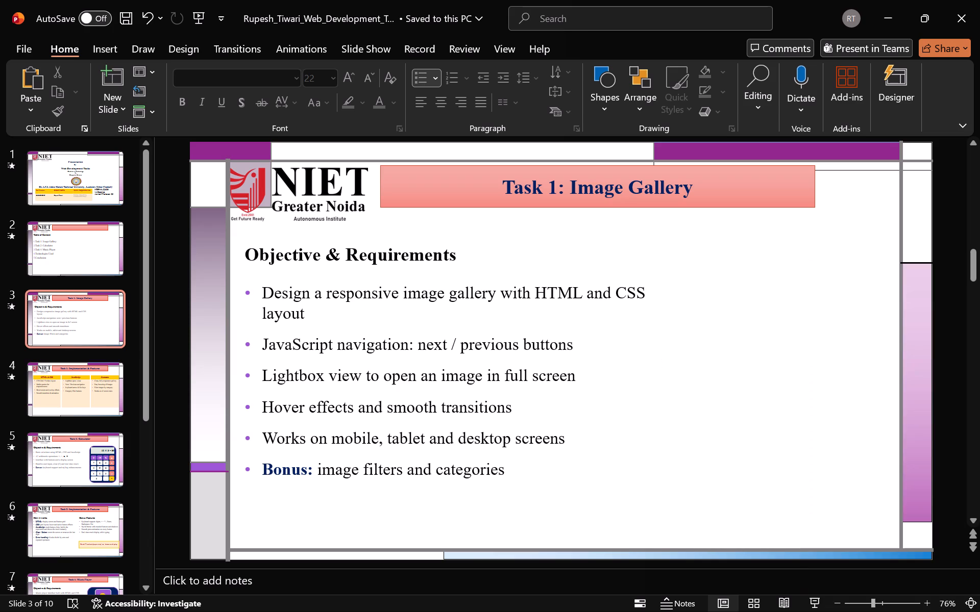
Look through the slides that follow the Task 1: Image Gallery slide, up to the Conclusion slide.
scroll(652, 345, down, 1)
scroll(652, 345, up, 1)
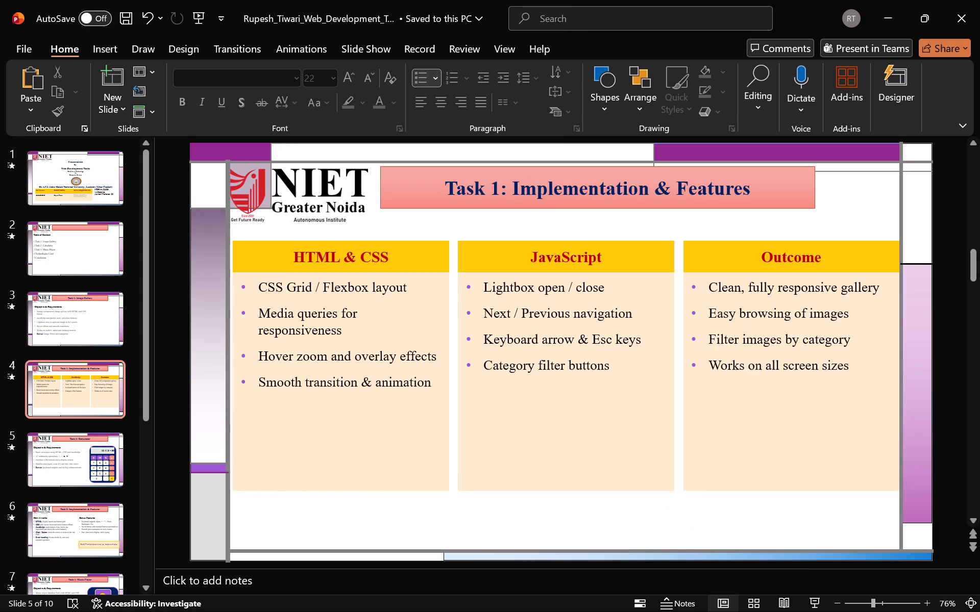
scroll(652, 345, up, 1)
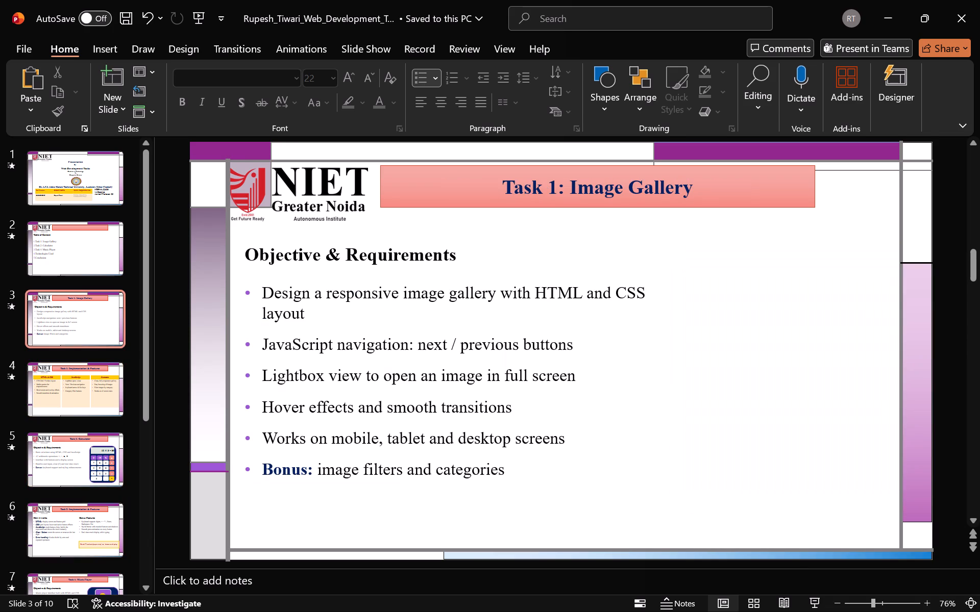
scroll(652, 345, down, 1)
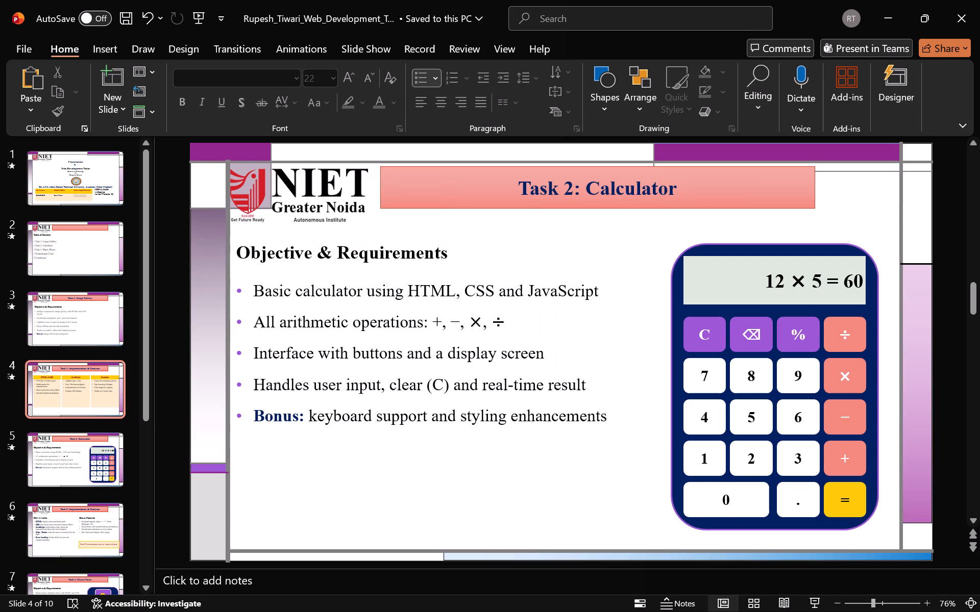
scroll(652, 345, down, 1)
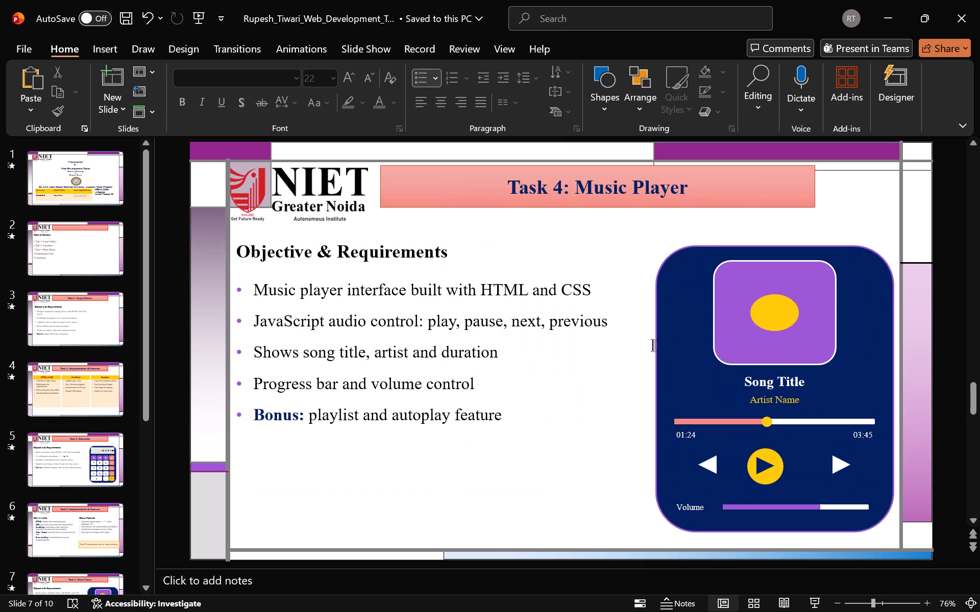
scroll(652, 345, down, 1)
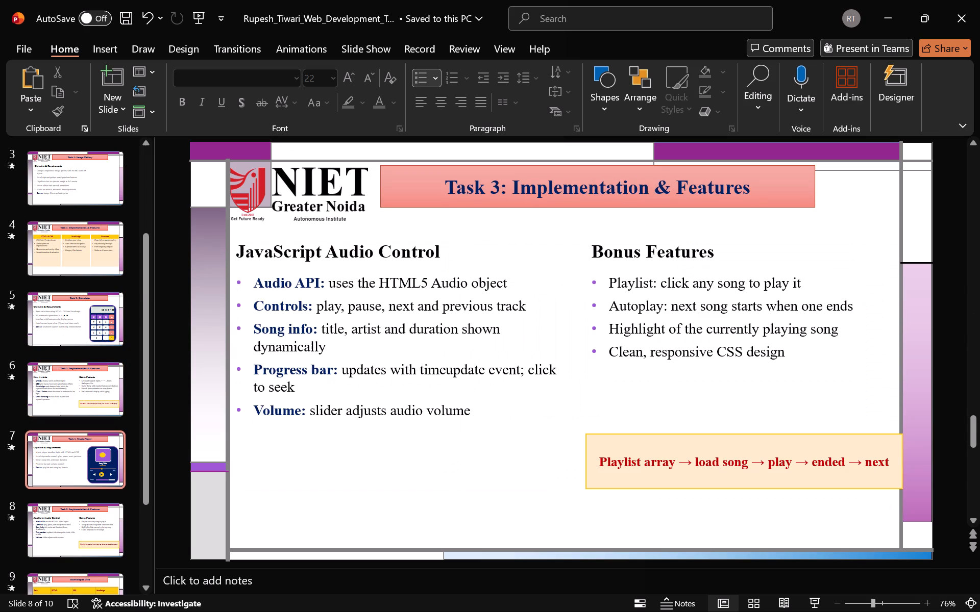
scroll(652, 345, down, 3)
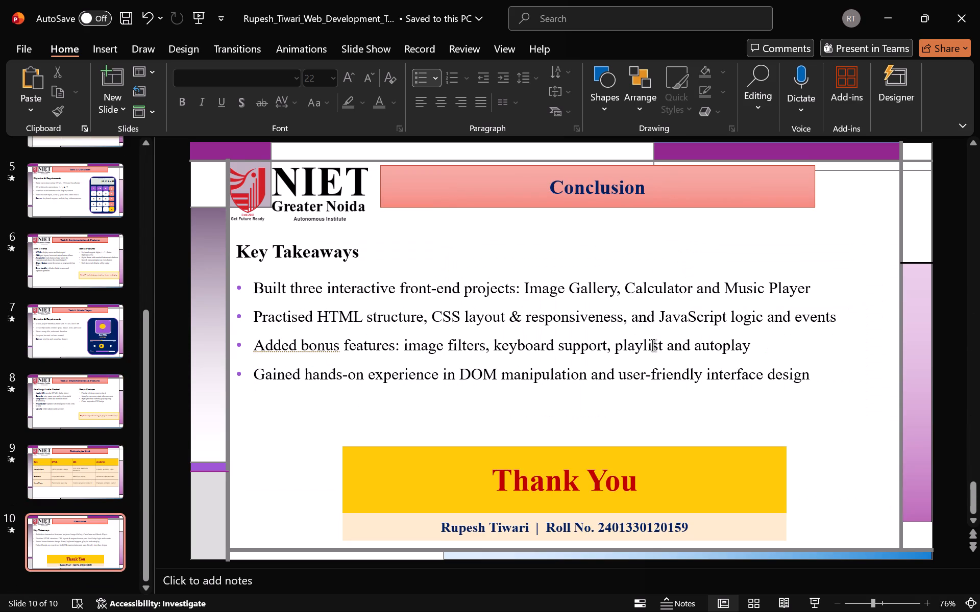
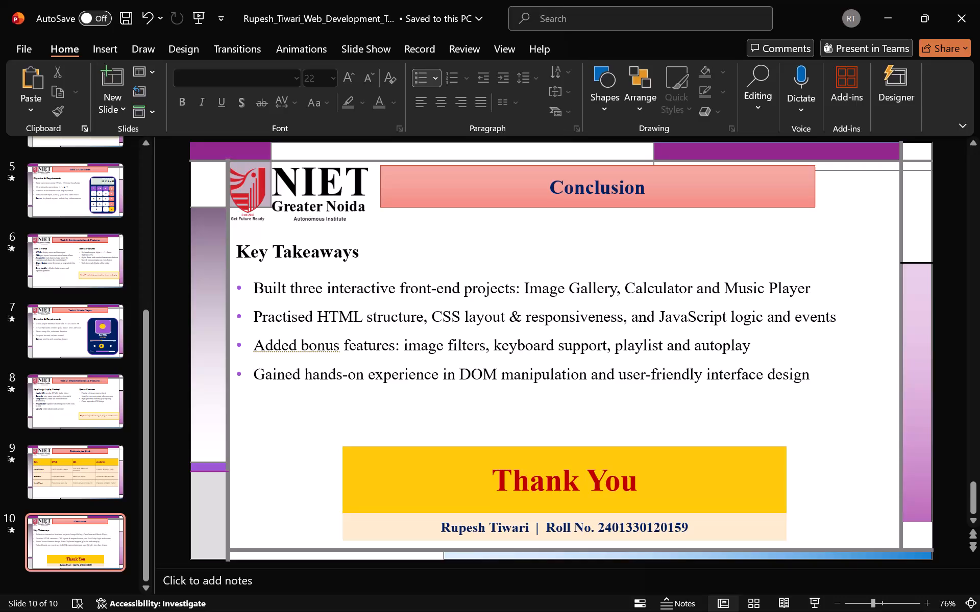
Look back through the slides from the Conclusion slide up to the title slide.
scroll(538, 347, up, 10)
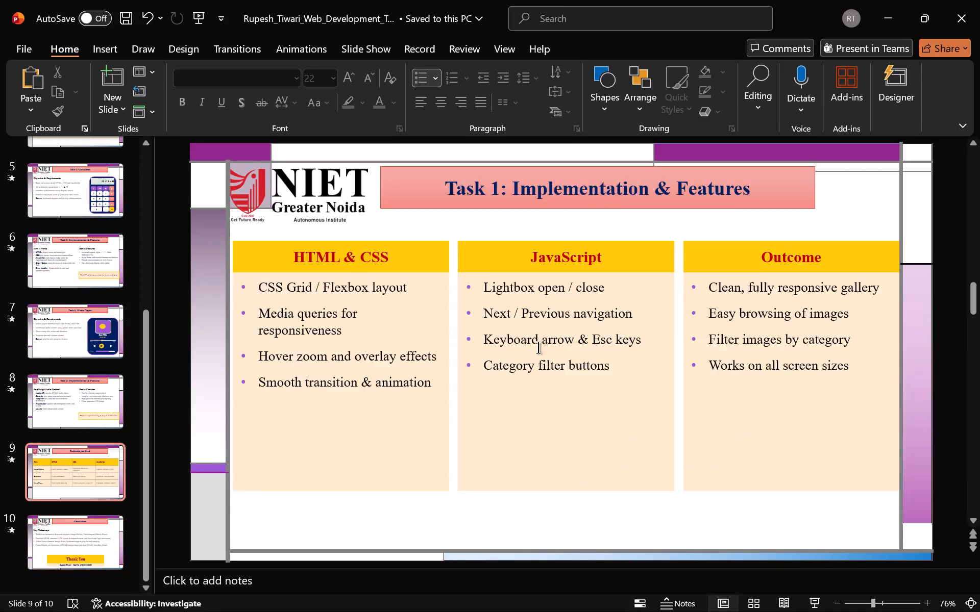
scroll(538, 347, up, 1)
scroll(538, 347, down, 2)
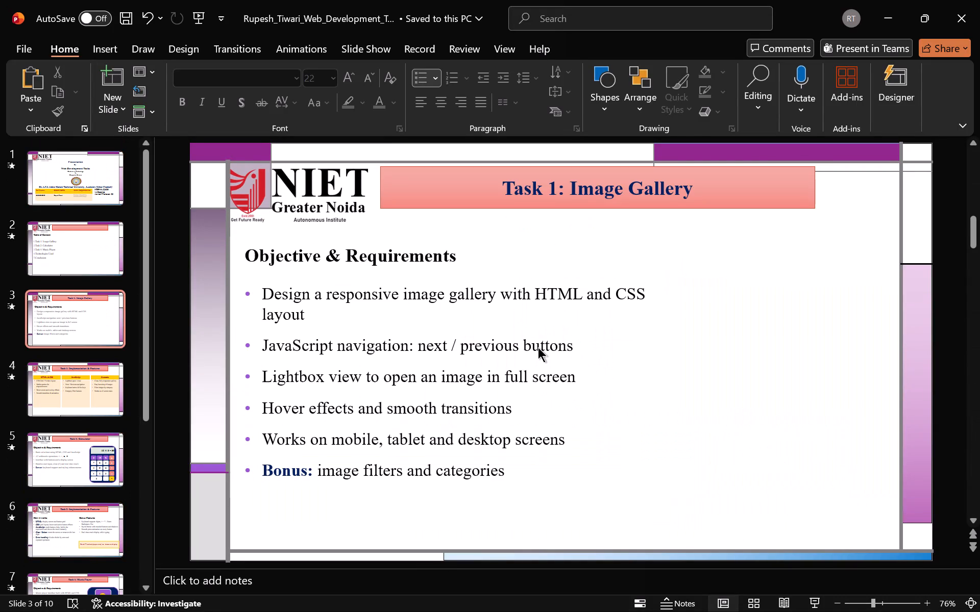
scroll(538, 347, up, 3)
scroll(538, 347, down, 1)
scroll(481, 270, up, 1)
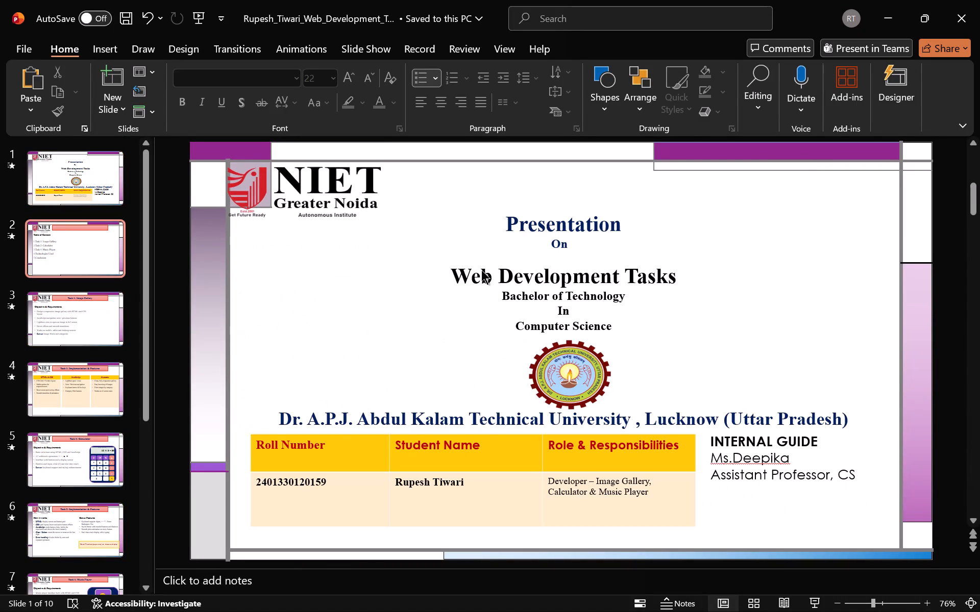
scroll(481, 270, down, 1)
scroll(481, 270, up, 1)
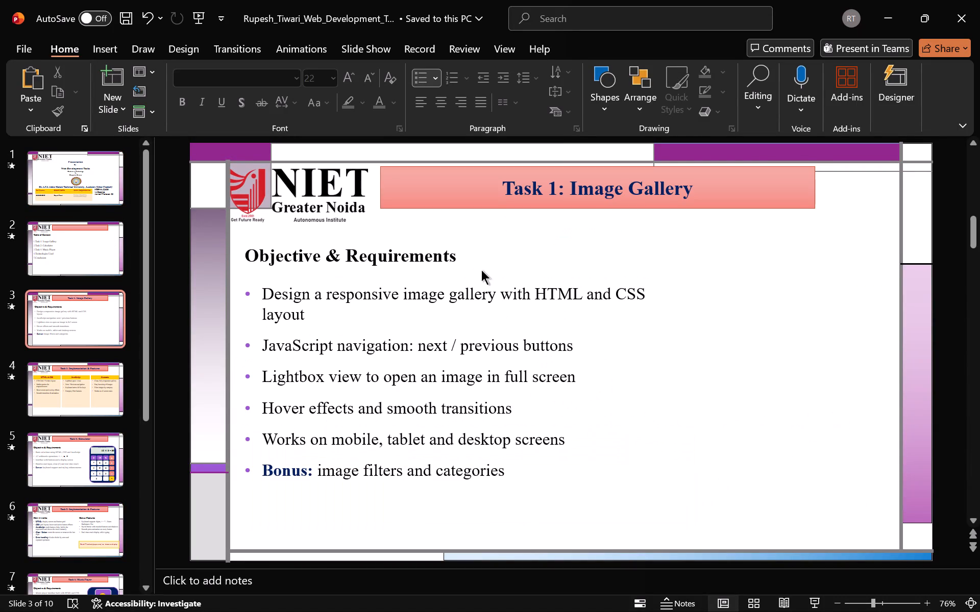
Change the Music Player entry in slide 2's Table of Content to read Task 3.
click(45, 253)
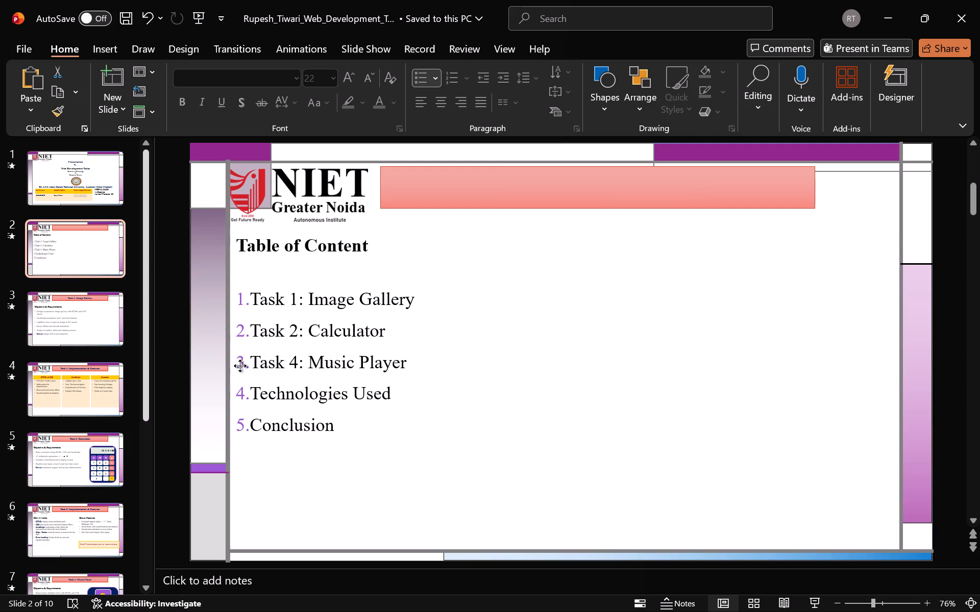
click(297, 361)
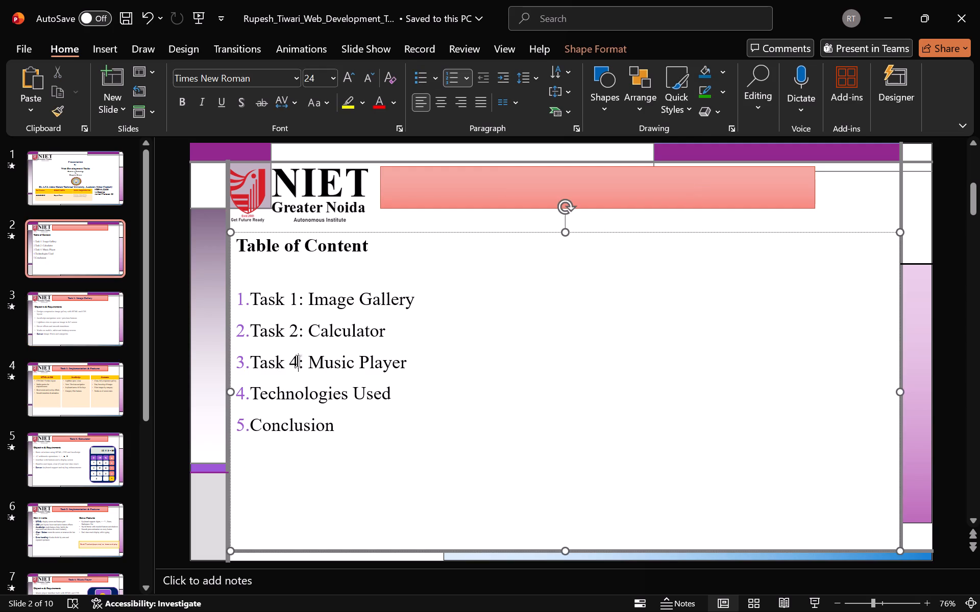
key(BackSpace)
key(3)
scroll(431, 373, down, 1)
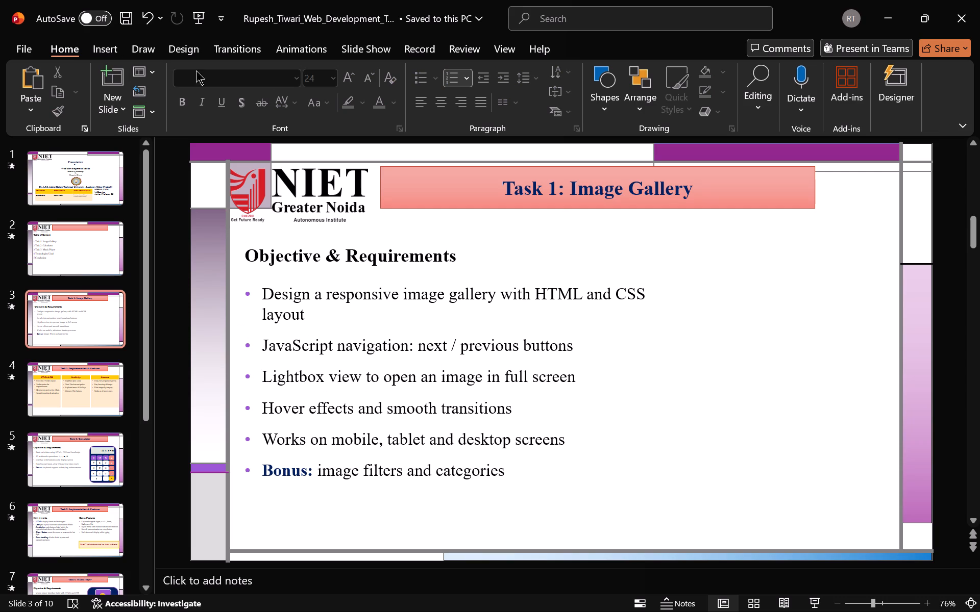
click(647, 292)
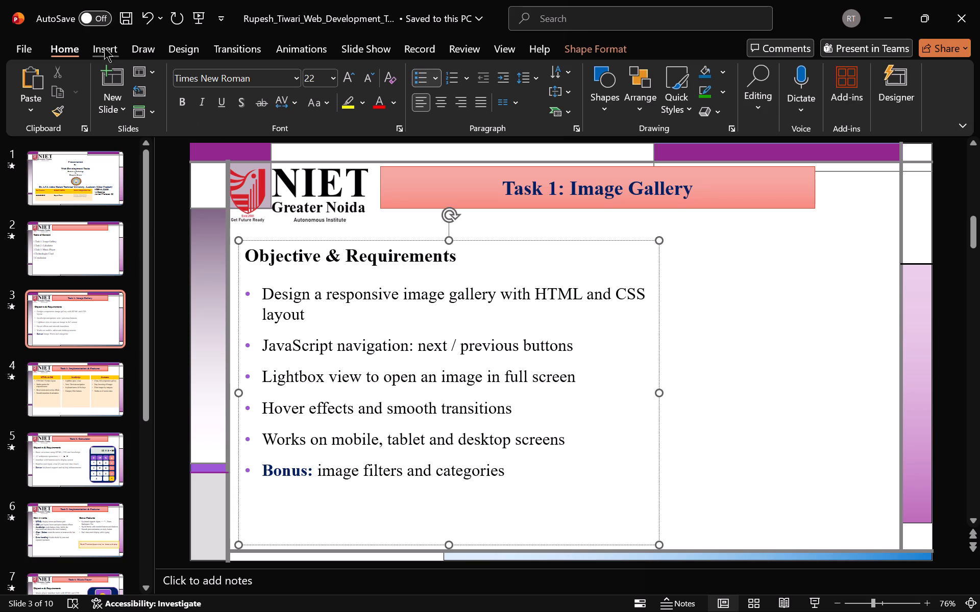
click(101, 47)
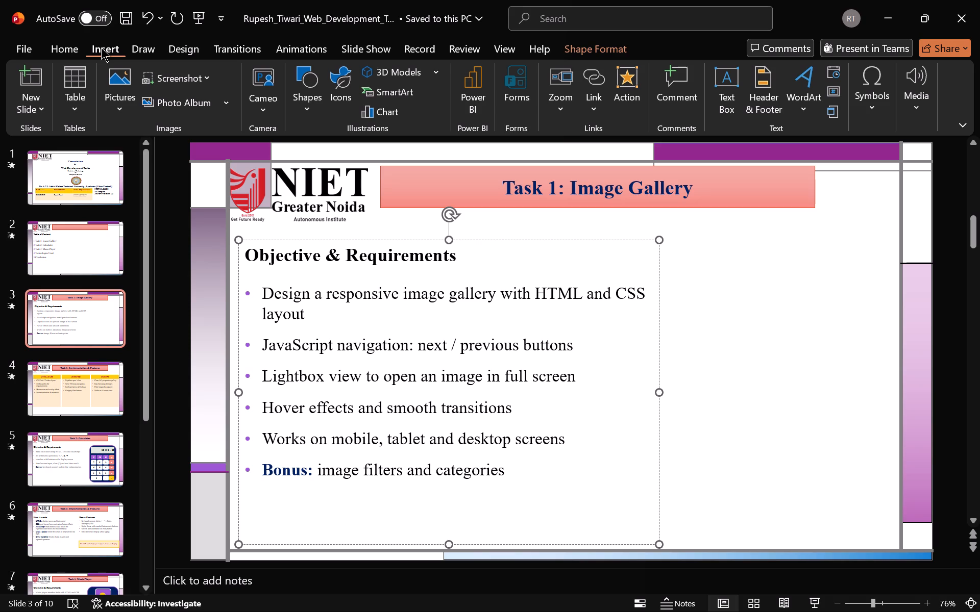
click(115, 75)
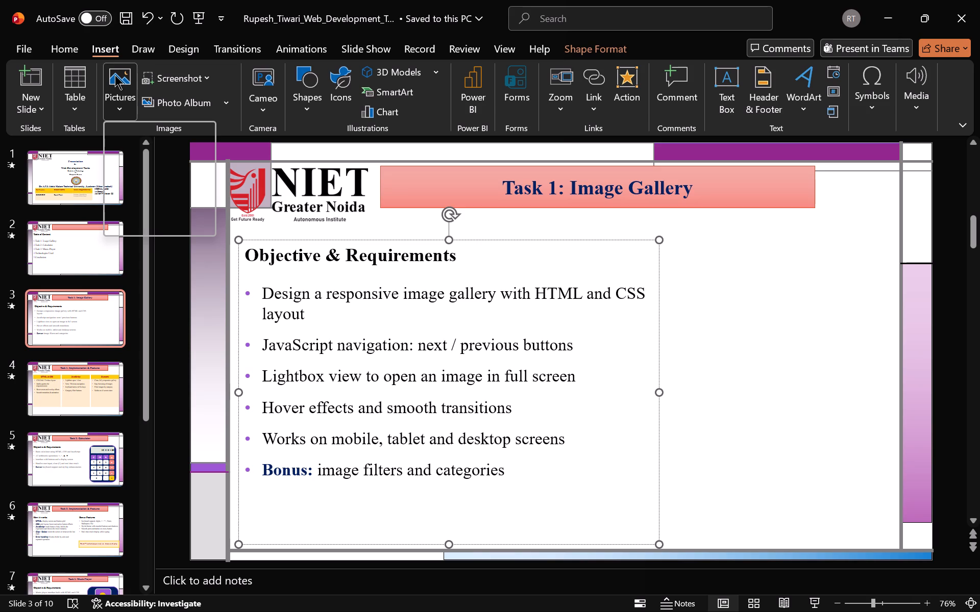
click(146, 155)
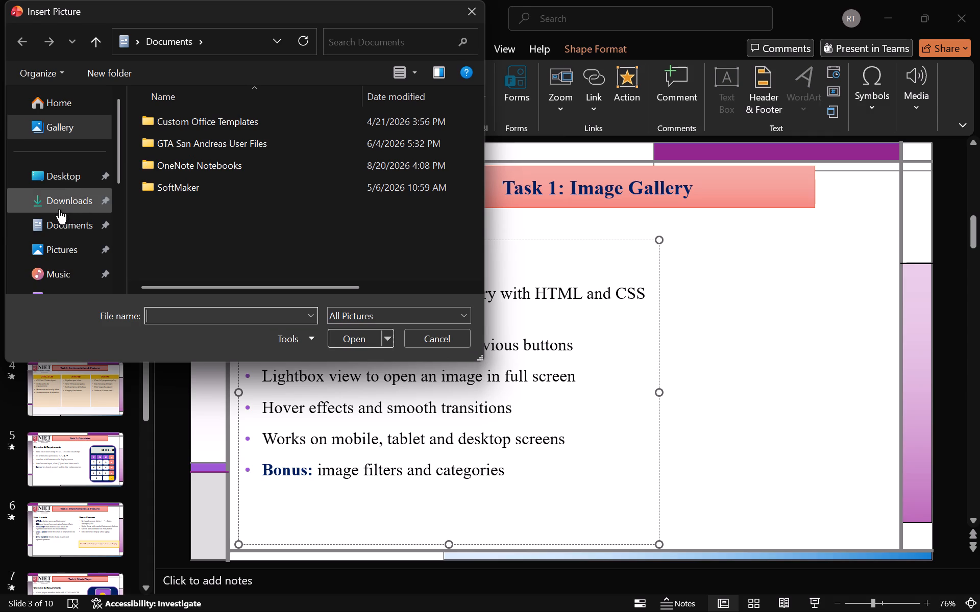
scroll(59, 214, down, 1)
click(63, 123)
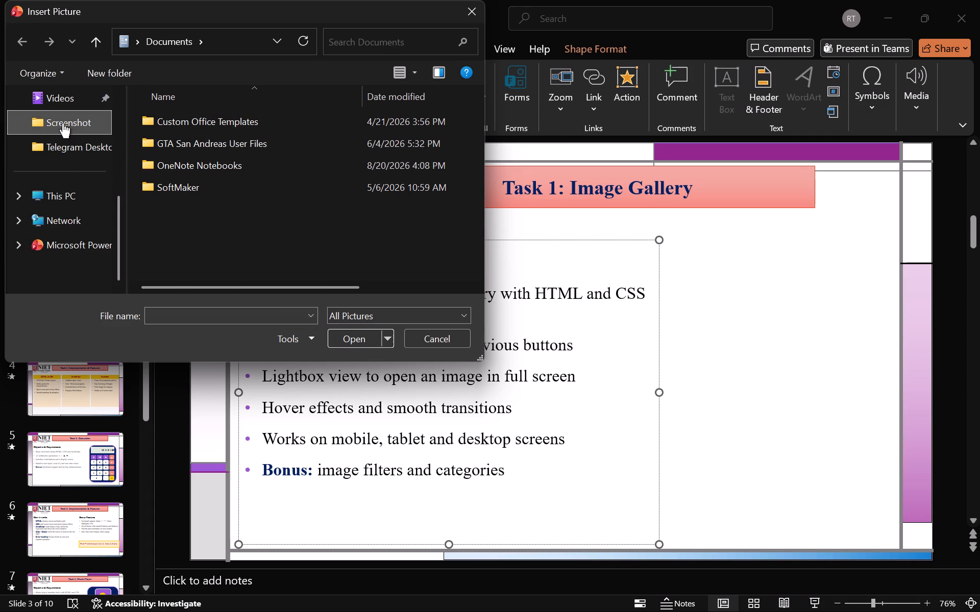
scroll(306, 210, down, 20)
scroll(306, 210, down, 4)
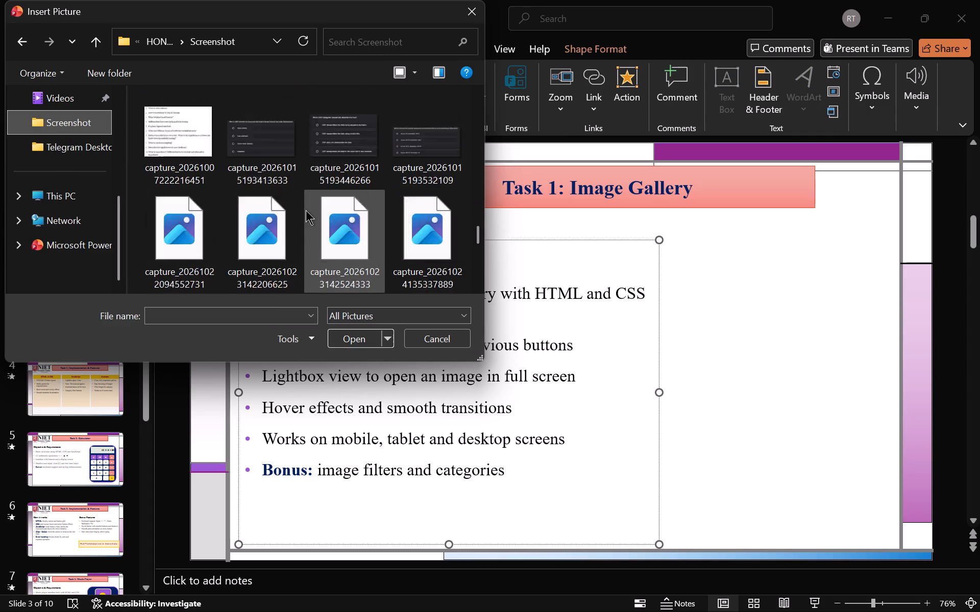
scroll(306, 210, down, 7)
click(323, 224)
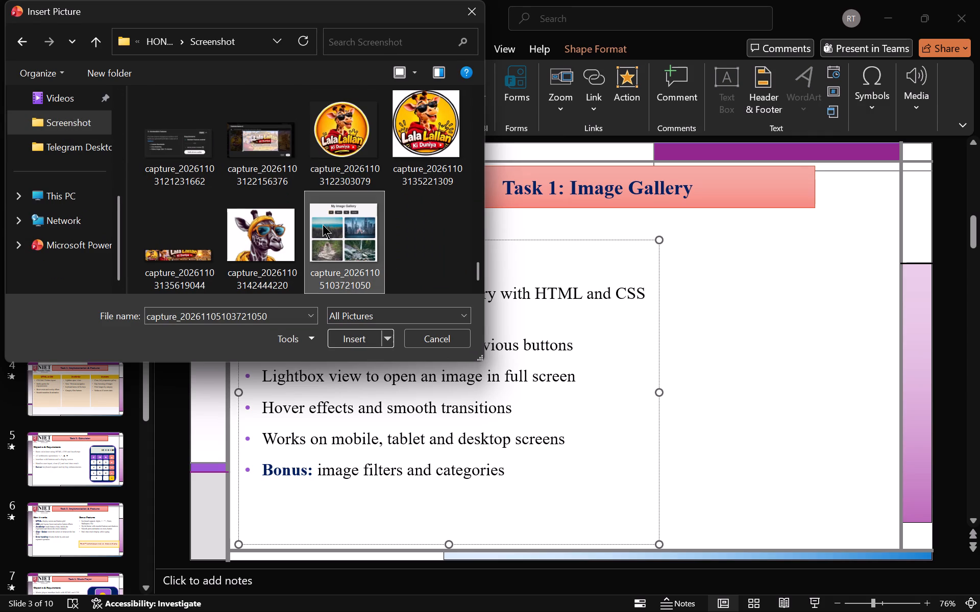
click(359, 342)
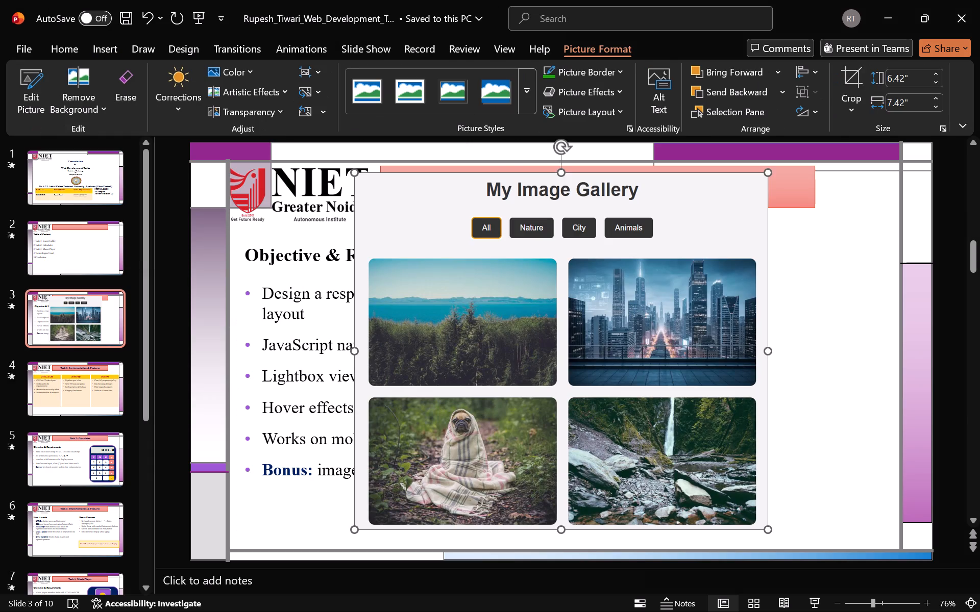
Shrink the gallery picture to 4.53" high by 5.24" wide and move it below the slide title, toward the right side.
right_drag(355, 528, 373, 511)
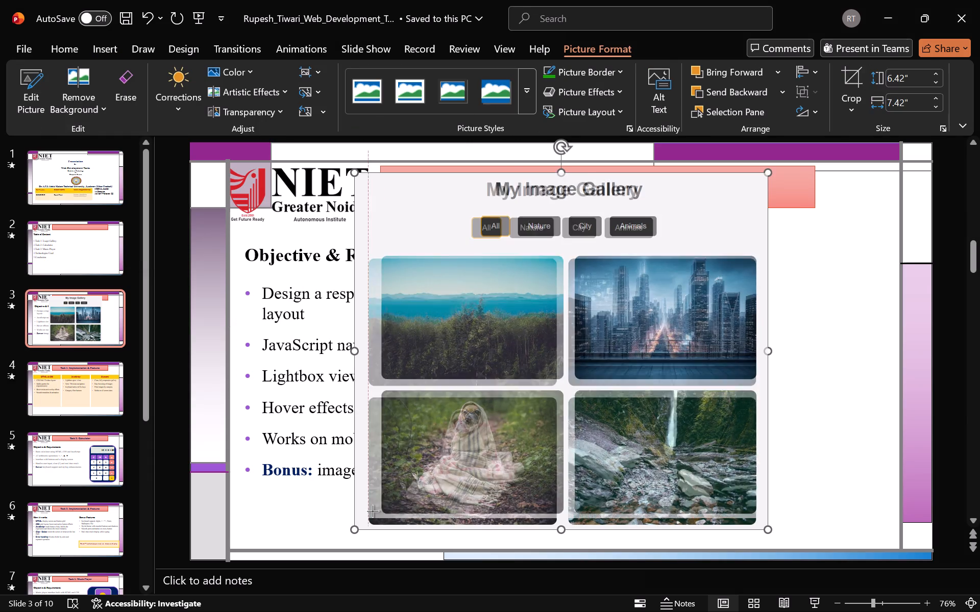
right_drag(373, 511, 427, 477)
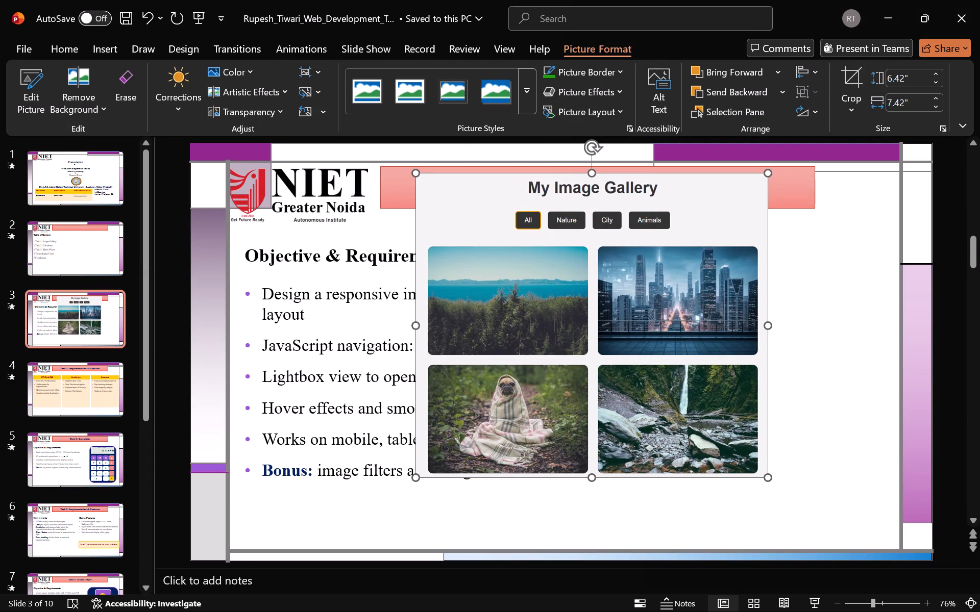
drag(415, 171, 477, 224)
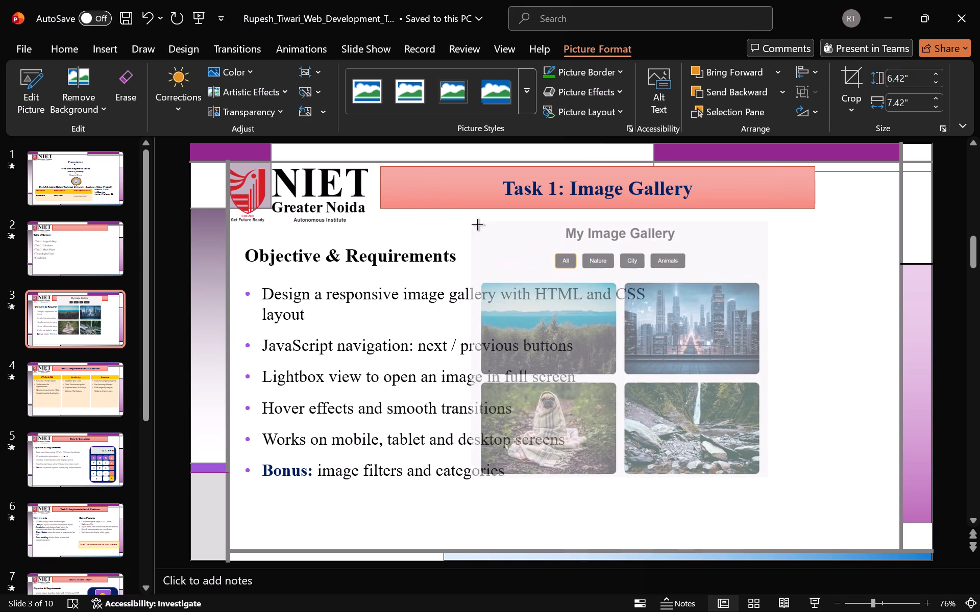
drag(477, 224, 479, 225)
drag(596, 337, 700, 368)
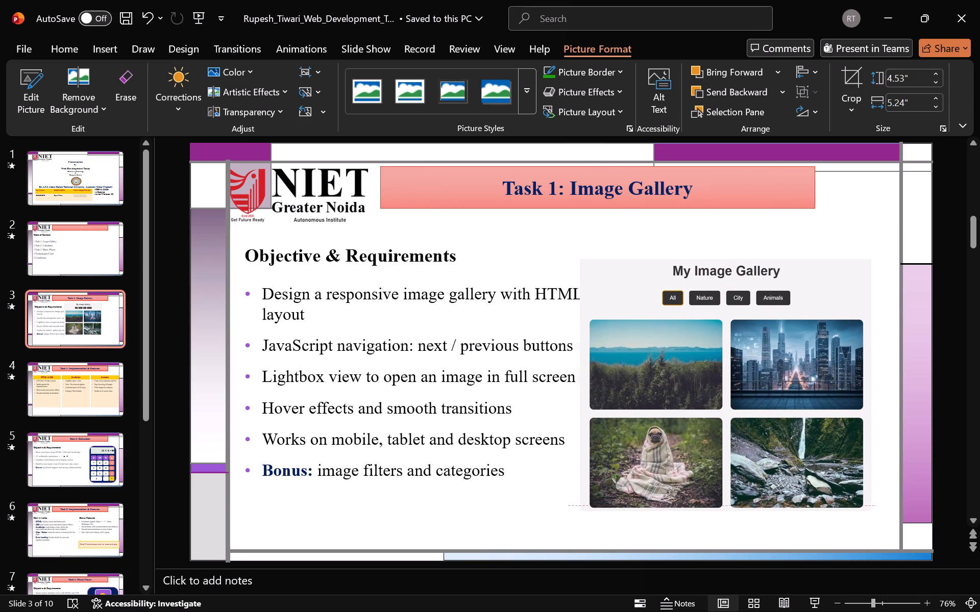
drag(700, 368, 648, 366)
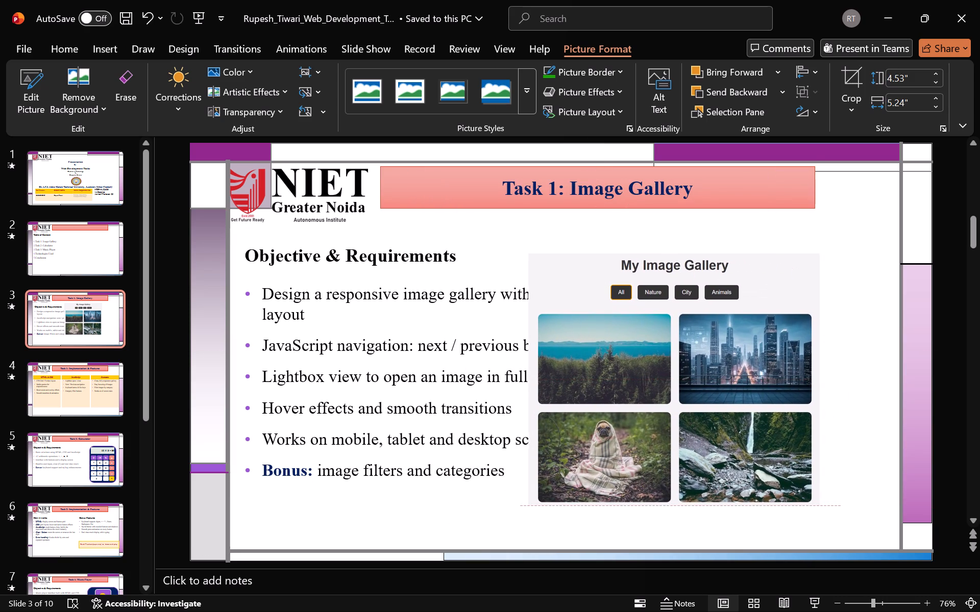
Nudge the Objective & Requirements text box slightly right and shrink the gallery picture further from its lower-left corner.
drag(525, 501, 530, 501)
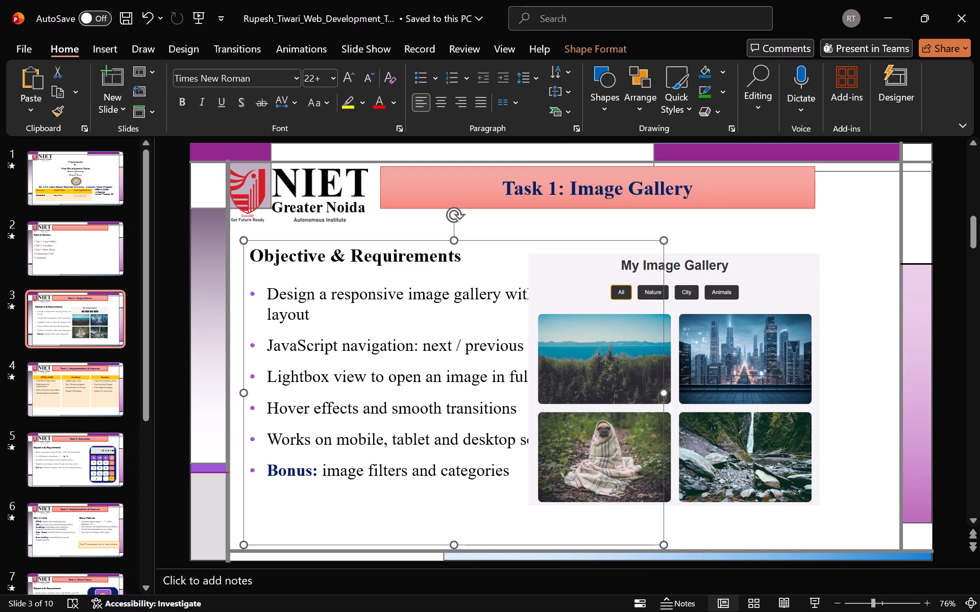
click(740, 335)
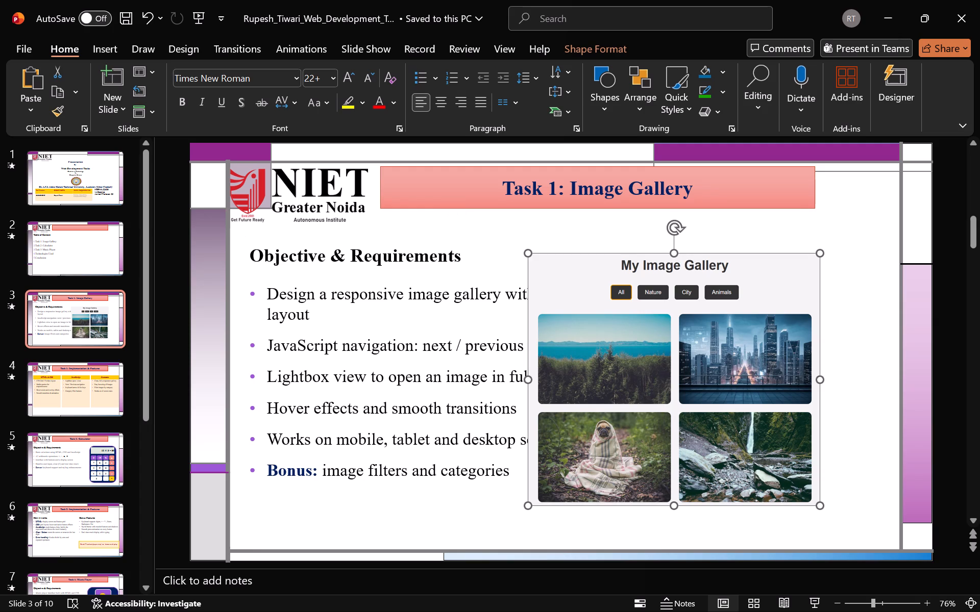
drag(529, 504, 572, 483)
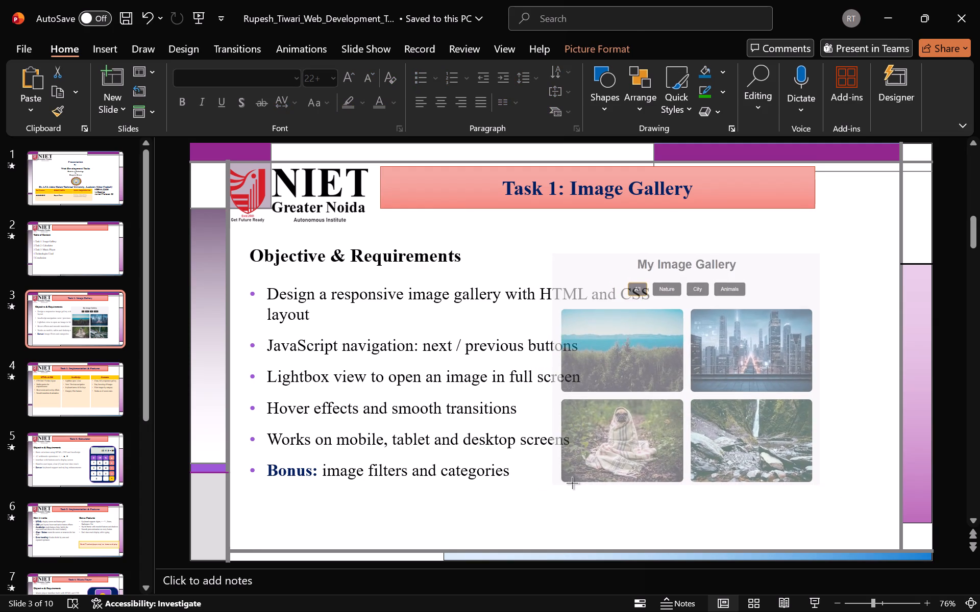
drag(572, 483, 610, 451)
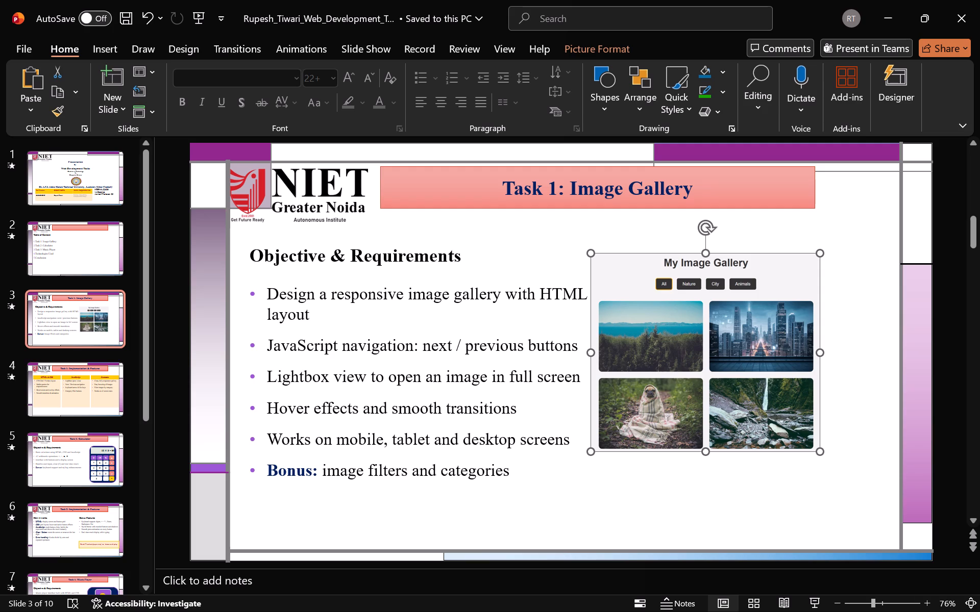
Place the gallery picture to the right of the bullet list, level with the Objective & Requirements heading, and stretch its bottom edge slightly.
drag(654, 351, 678, 370)
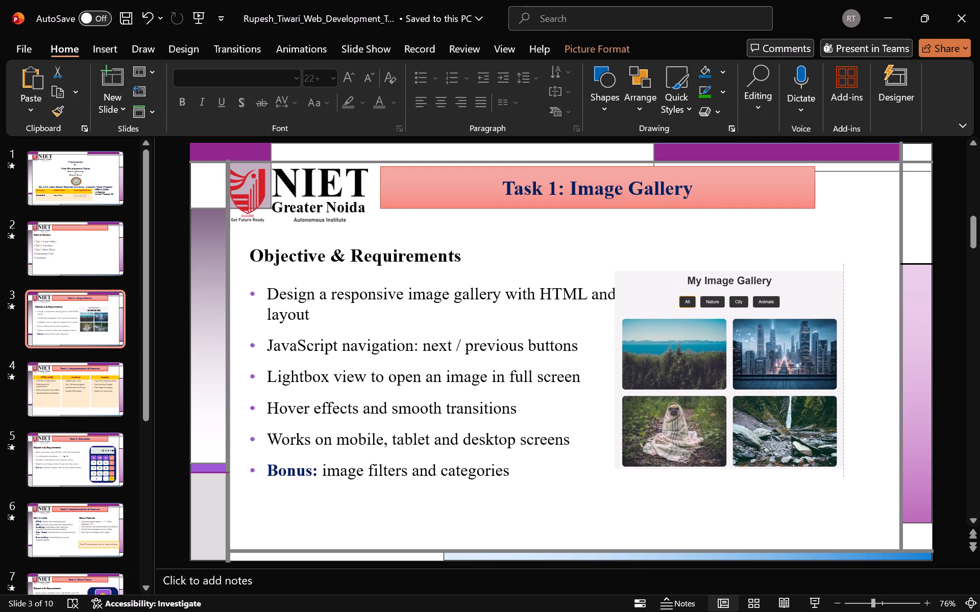
drag(678, 370, 691, 391)
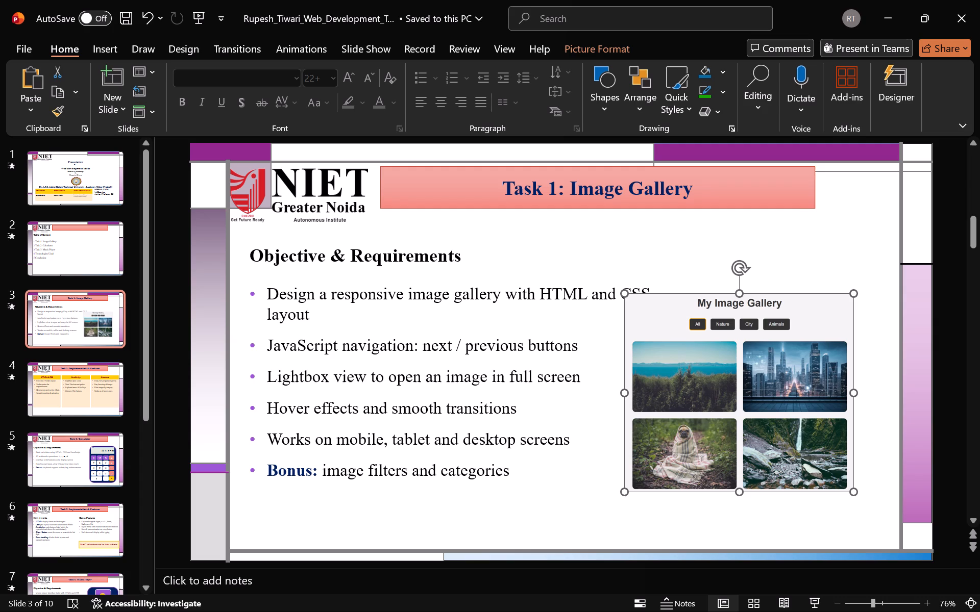
drag(707, 305, 742, 301)
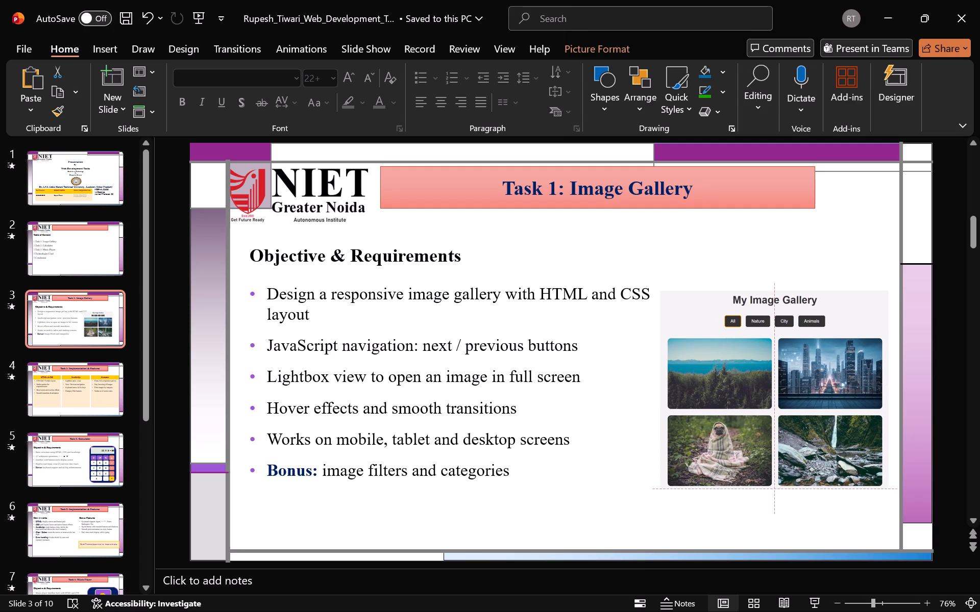
drag(742, 301, 743, 258)
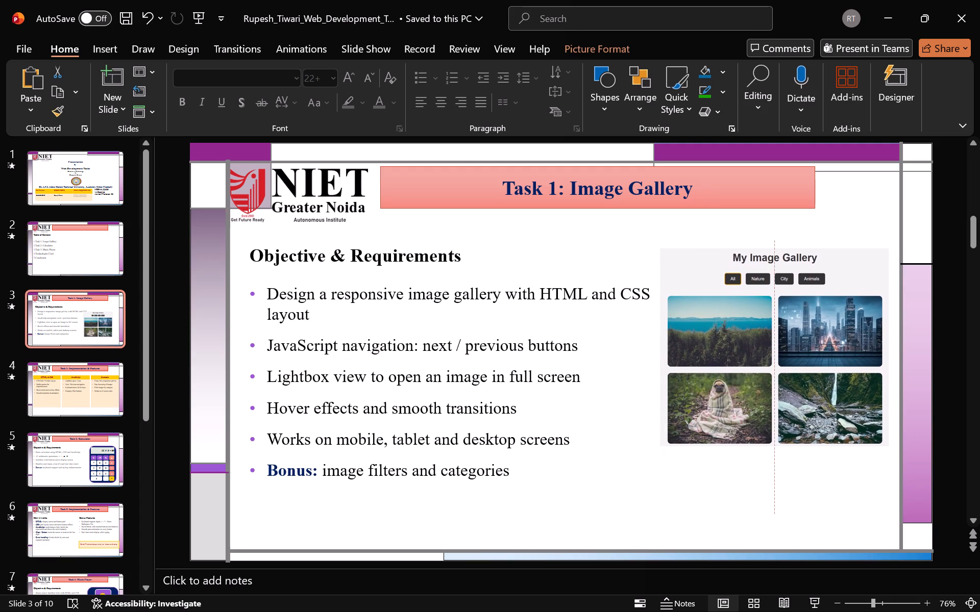
drag(743, 258, 742, 260)
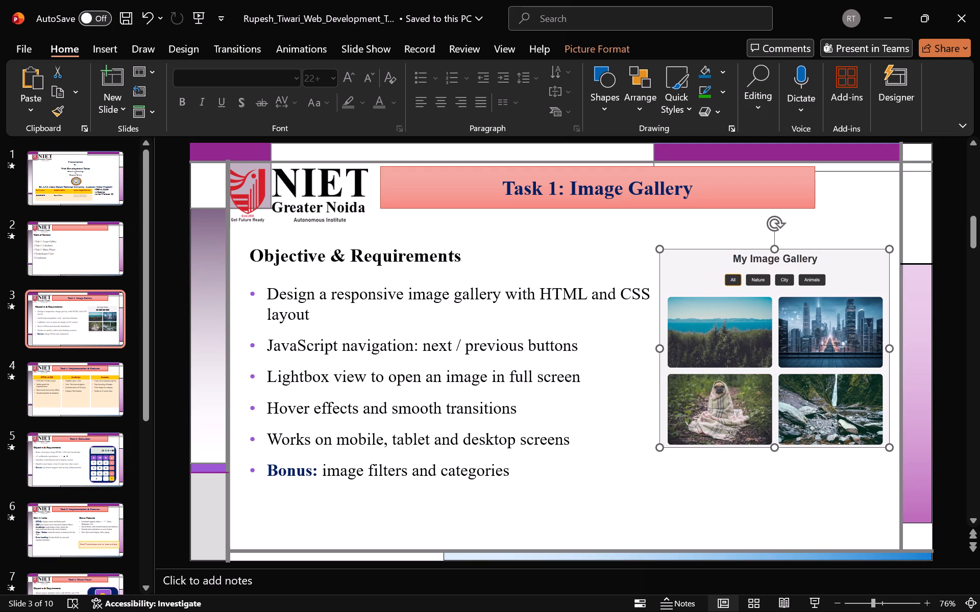
right_drag(774, 447, 778, 454)
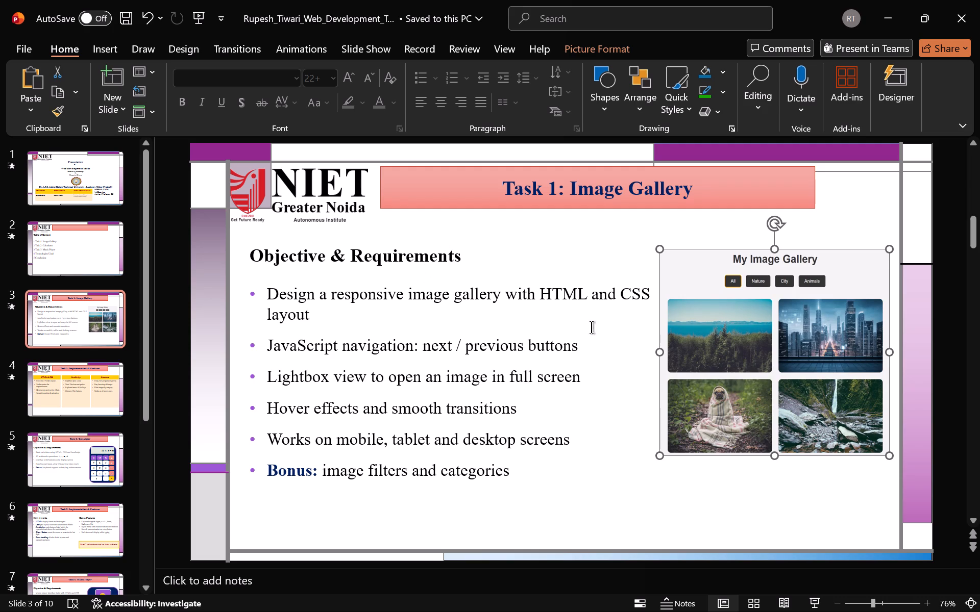
Narrow the Objective & Requirements text box from its lower-right corner so it clears the gallery picture.
click(378, 435)
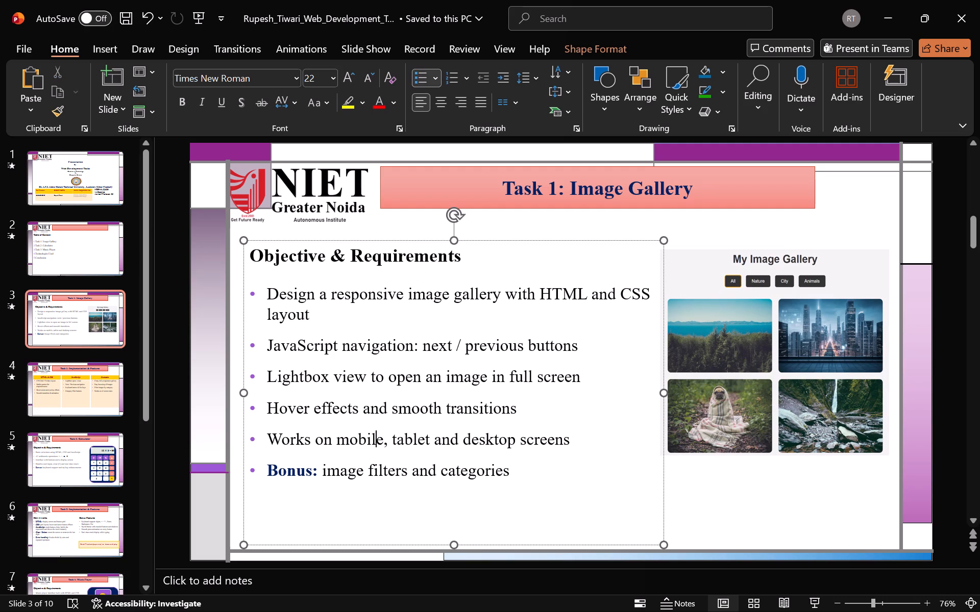
right_drag(661, 544, 656, 539)
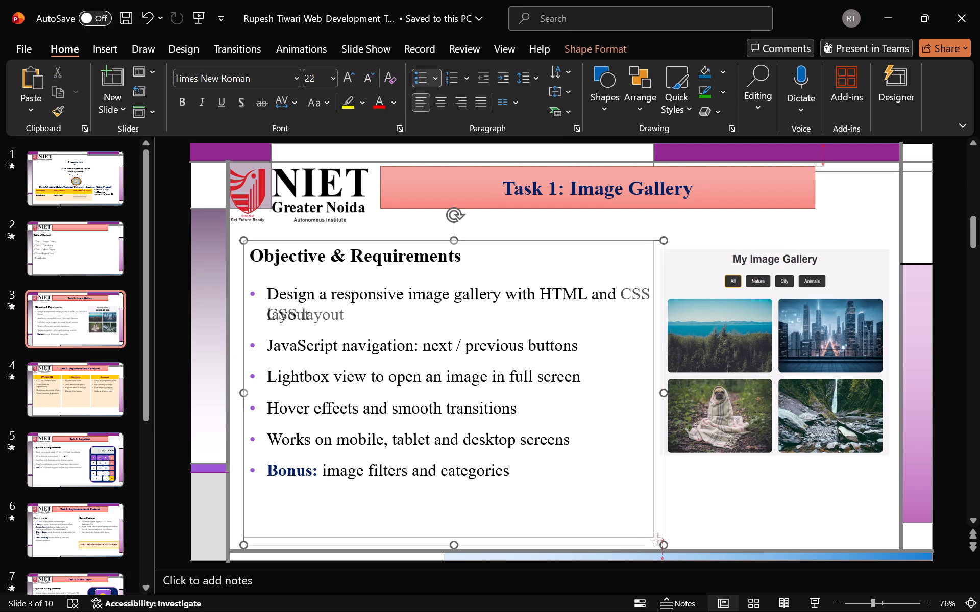
right_drag(656, 539, 650, 535)
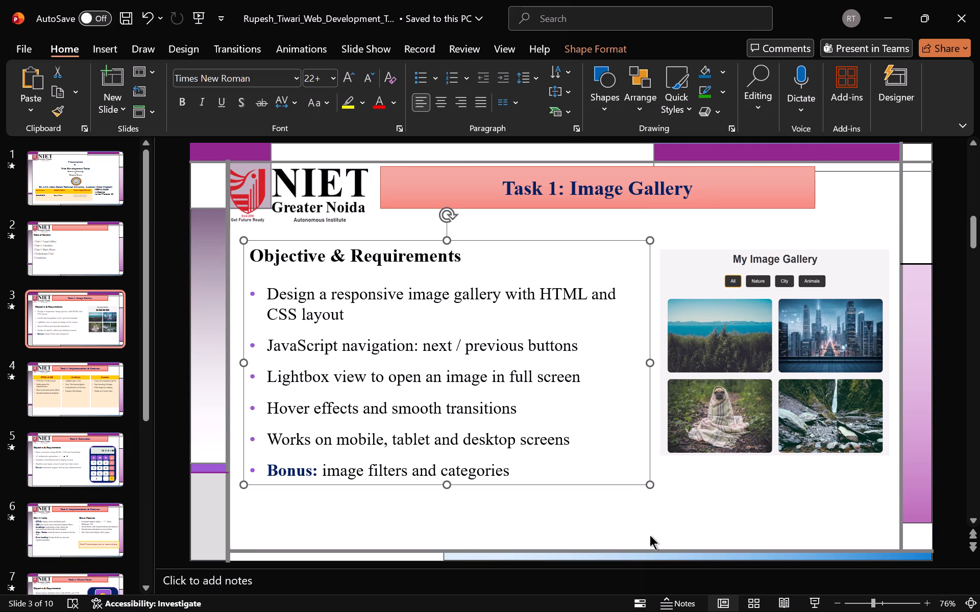
Check the slides after the gallery slide and correct the Music Player slide's title number to read "Task 3: Music Player".
click(72, 401)
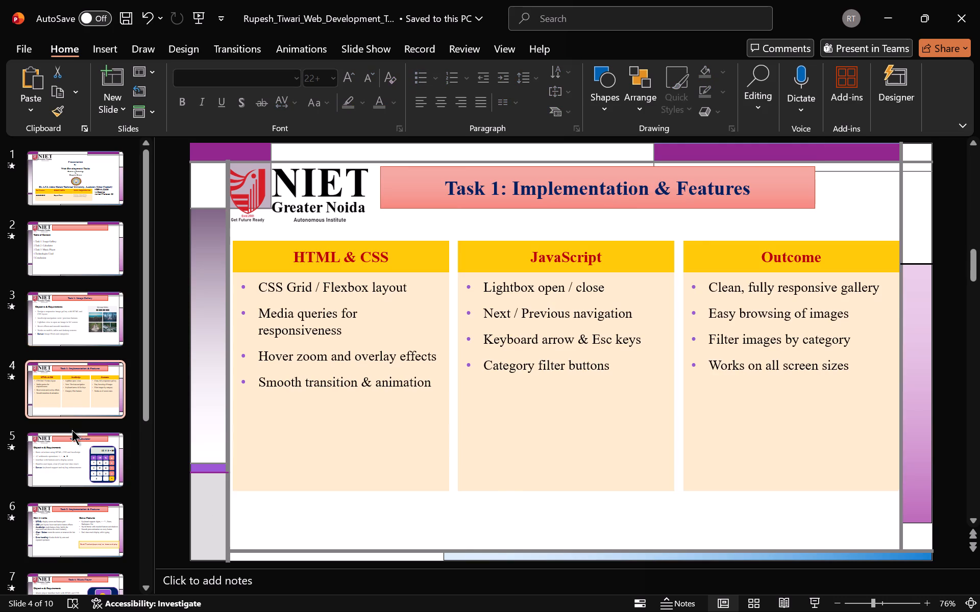
click(70, 451)
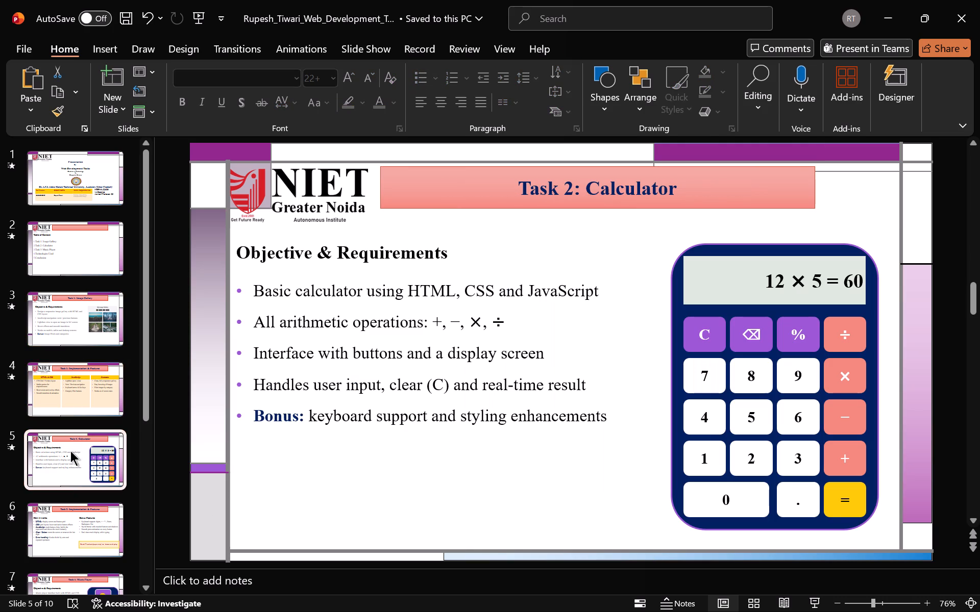
click(76, 543)
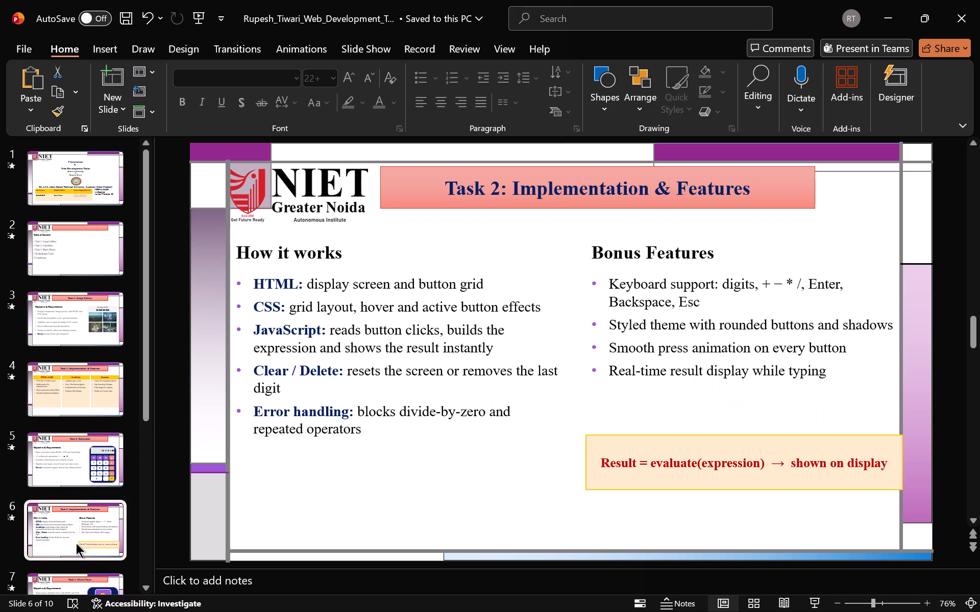
scroll(79, 528, down, 2)
click(64, 416)
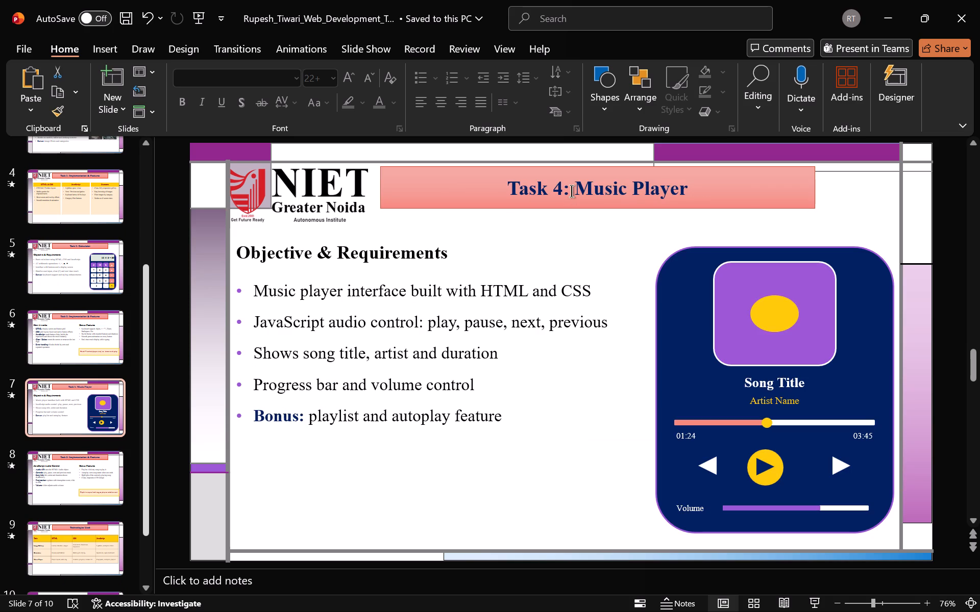
click(562, 191)
key(BackSpace)
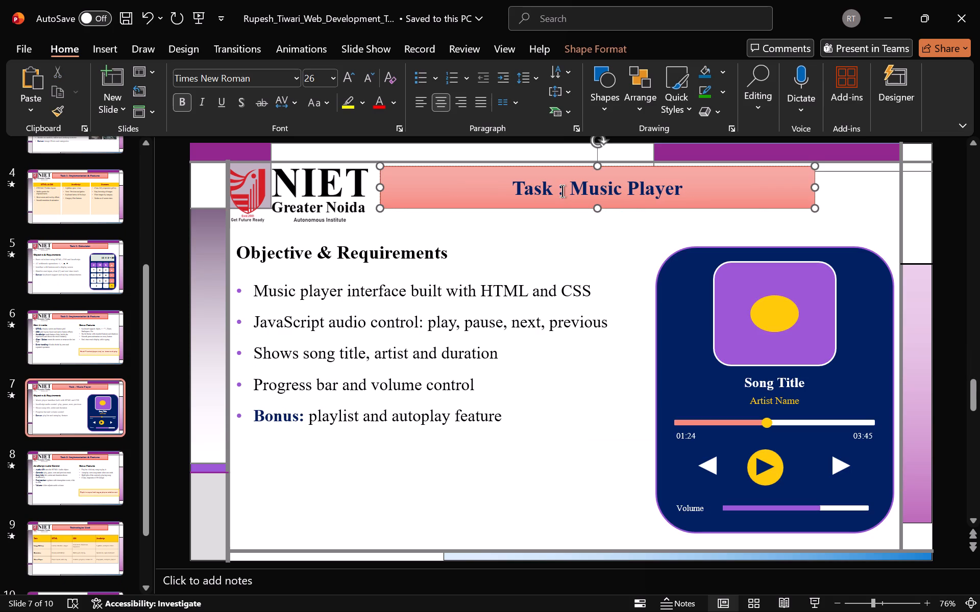
key(3)
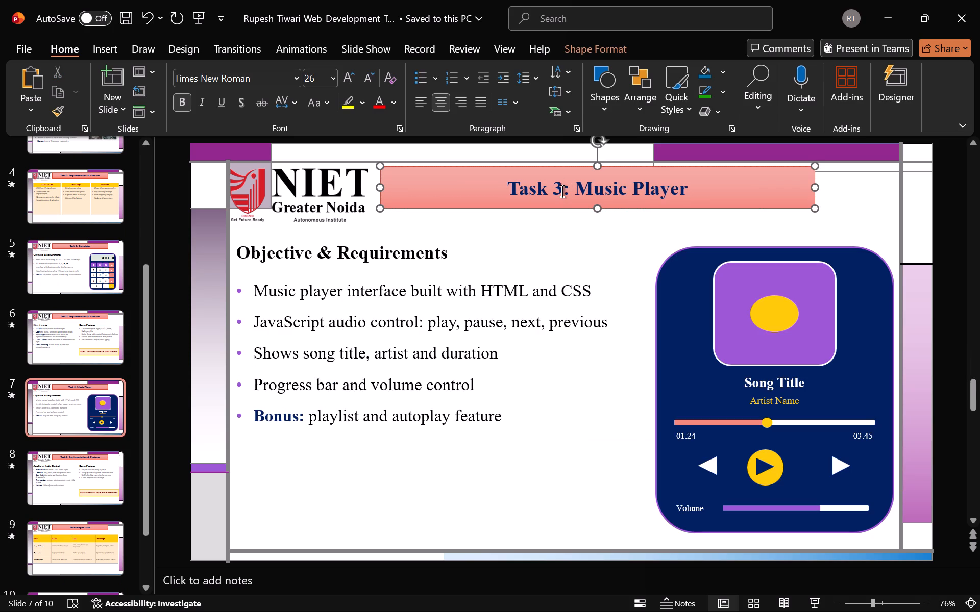
Review the slides after the Music Player slide, including the Conclusion and Implementation & Features slides, for consistent task numbering.
scroll(544, 271, down, 1)
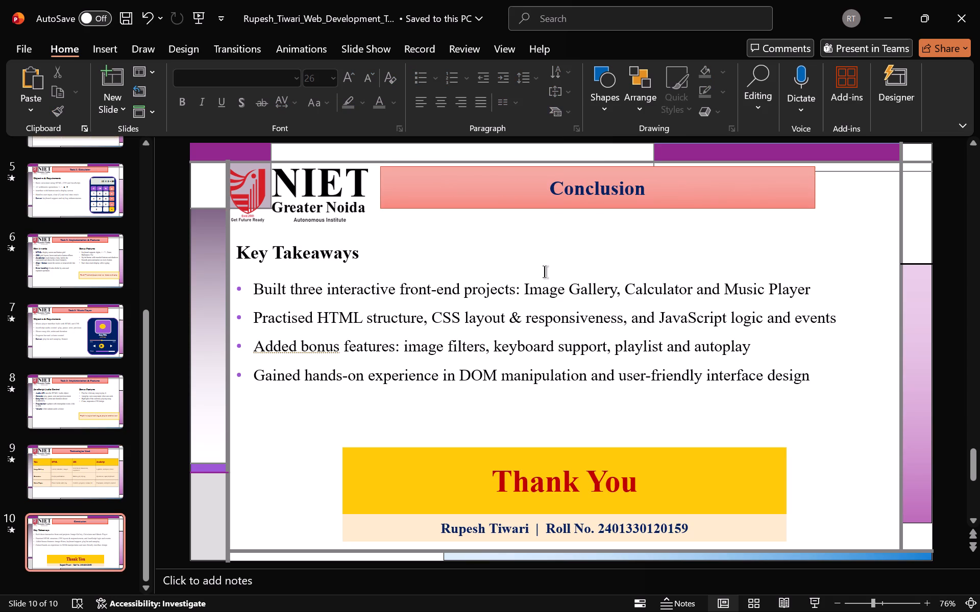
click(69, 477)
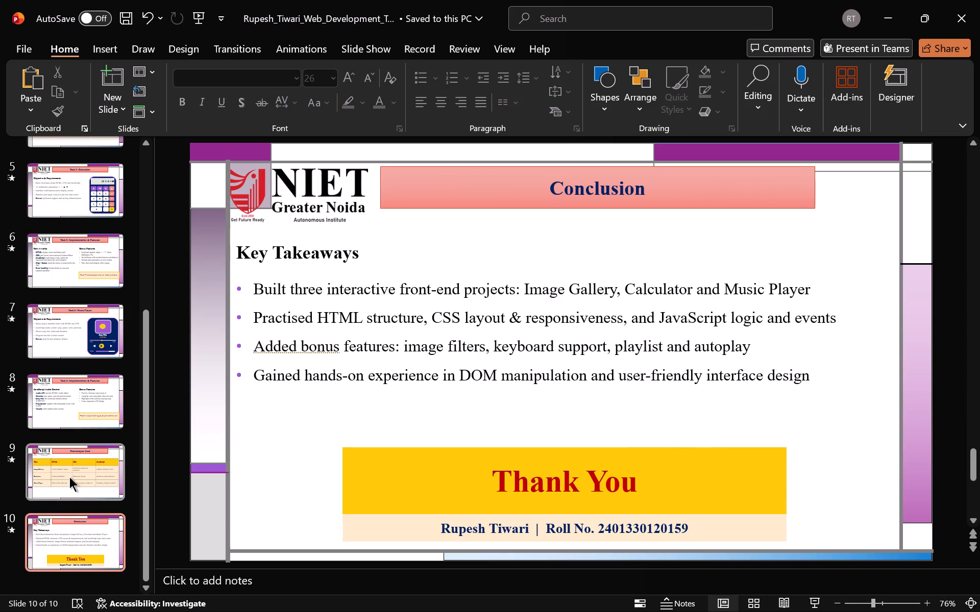
click(68, 419)
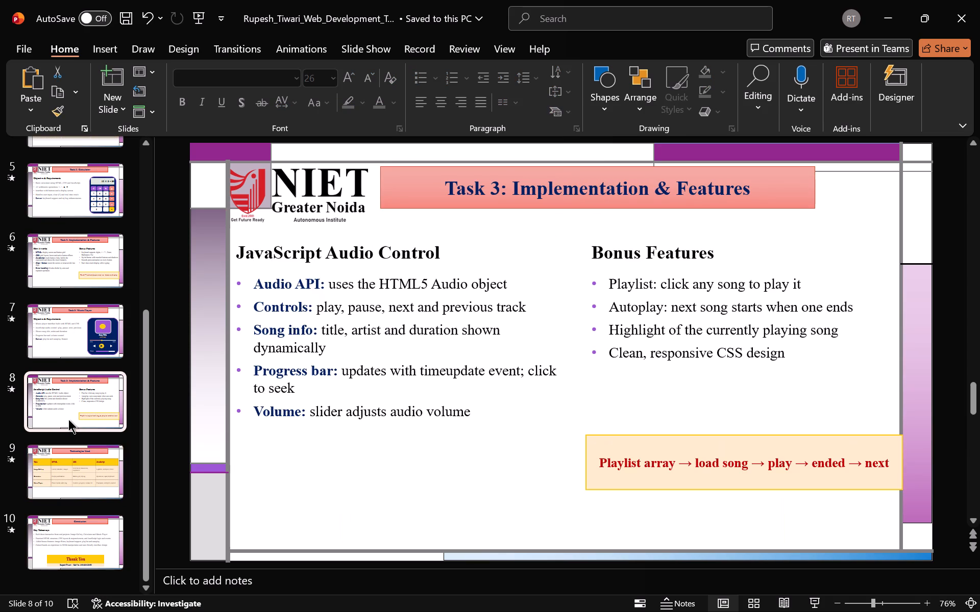
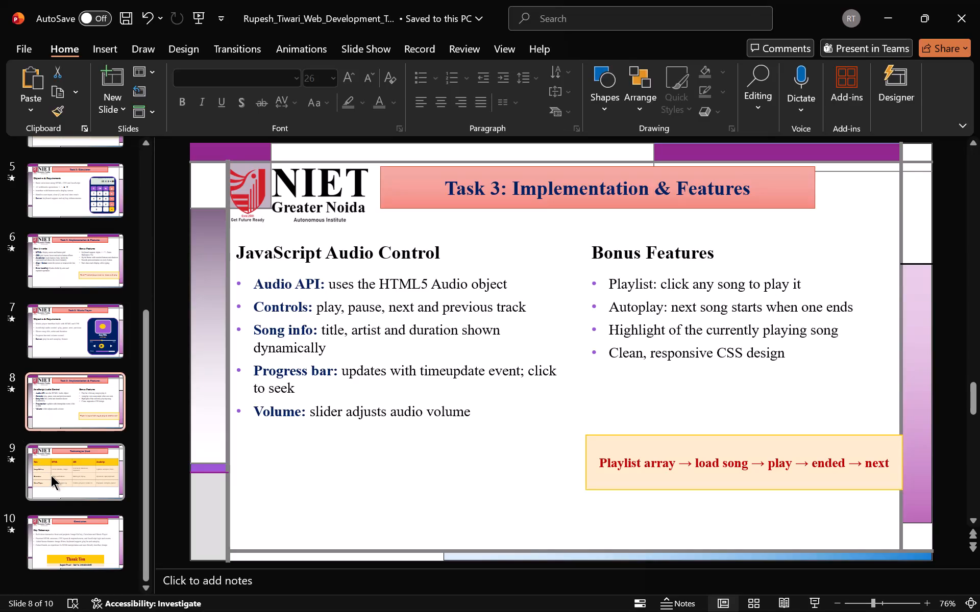
Review the Conclusion slide and go back through the earlier slides to the Task 1: Implementation & Features slide.
click(56, 480)
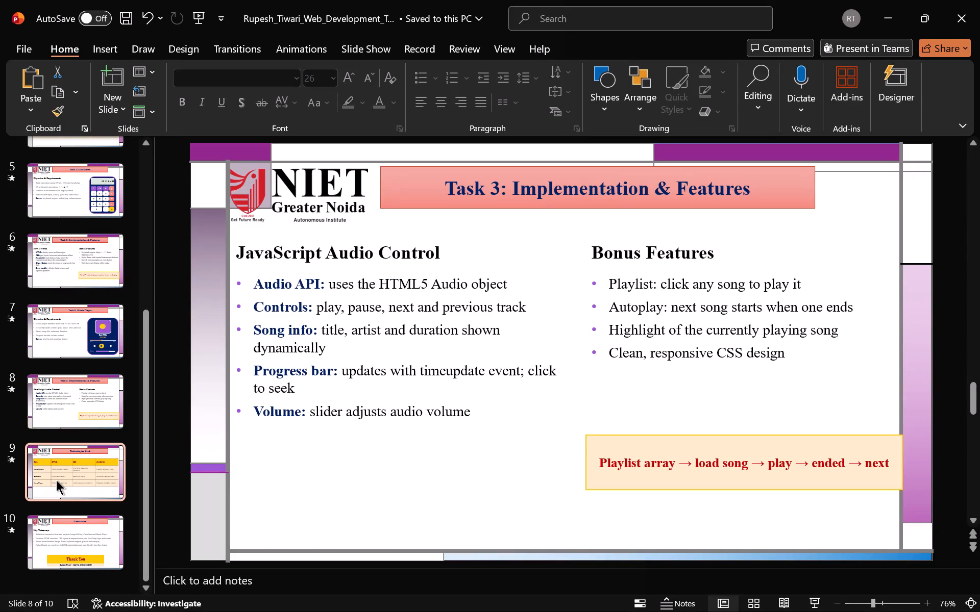
click(68, 540)
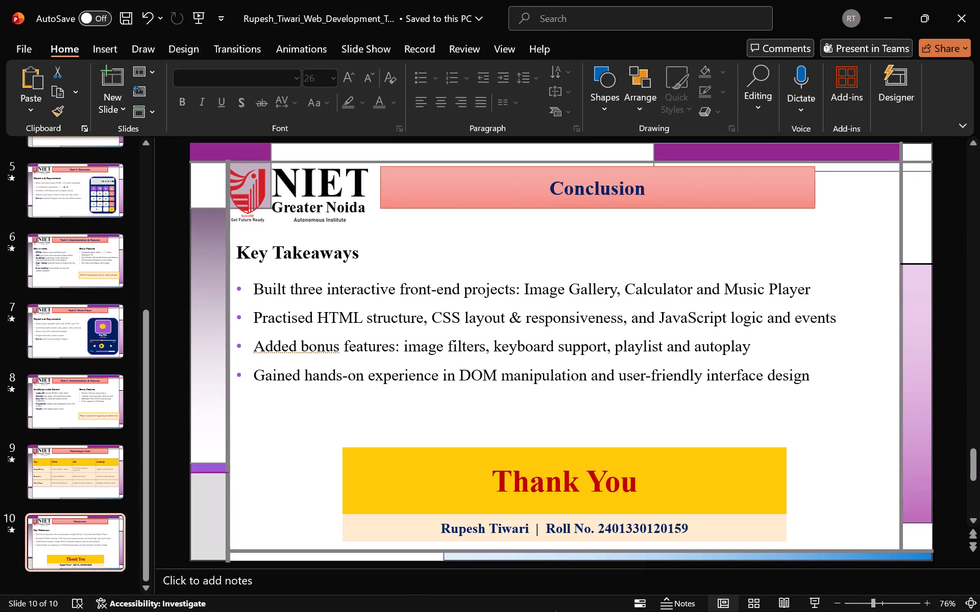
click(437, 594)
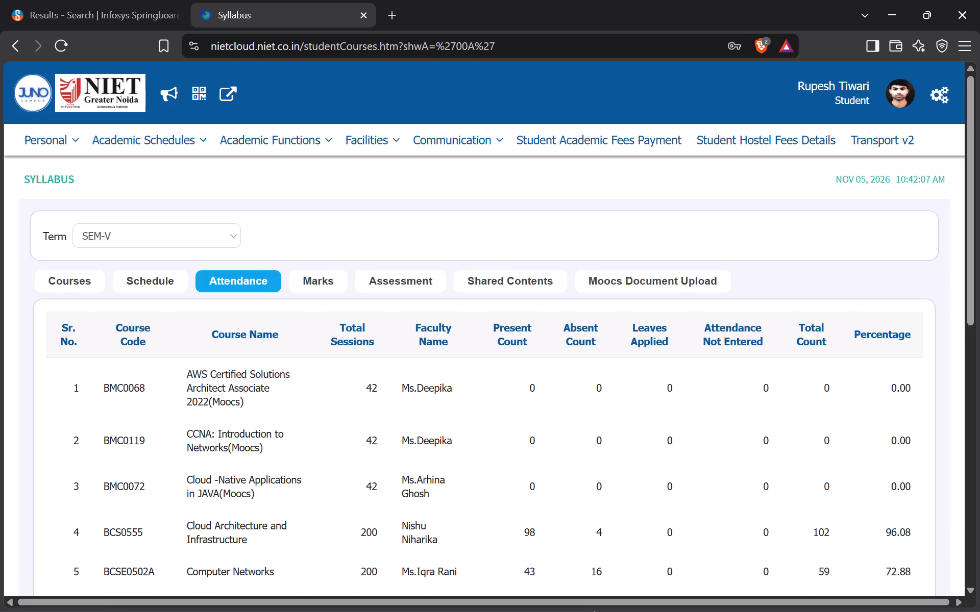
click(483, 598)
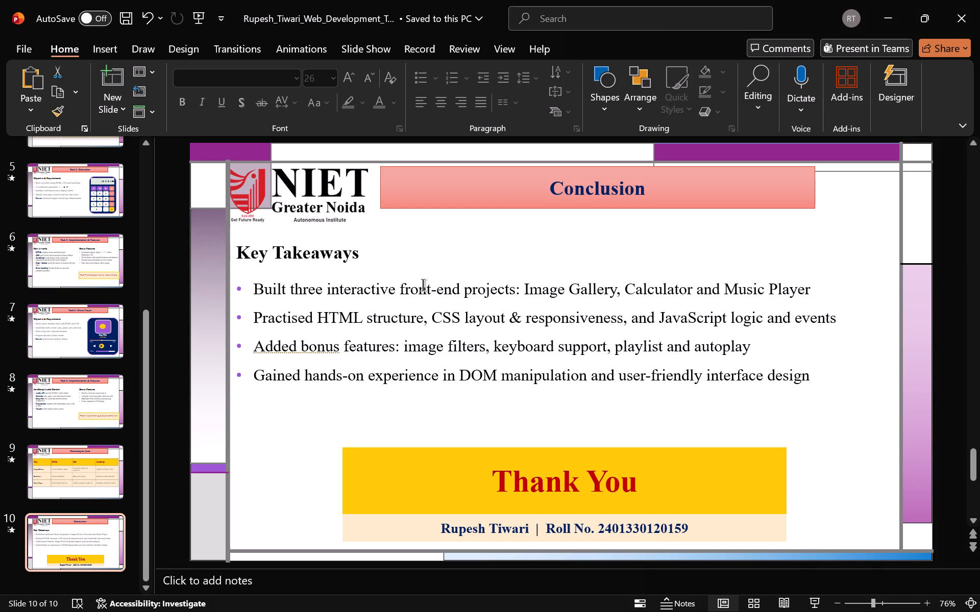
scroll(559, 327, down, 1)
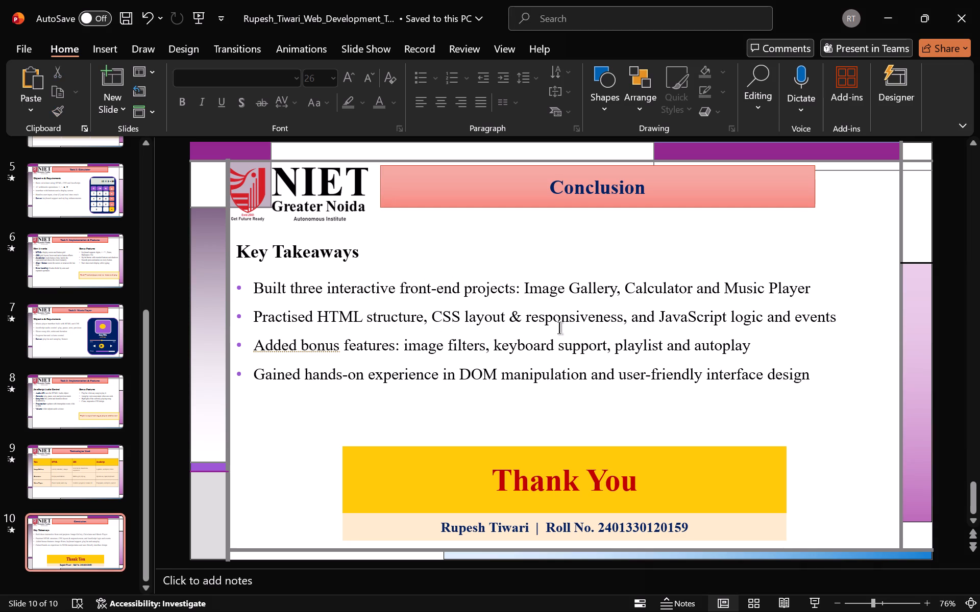
scroll(559, 327, down, 1)
scroll(559, 327, up, 3)
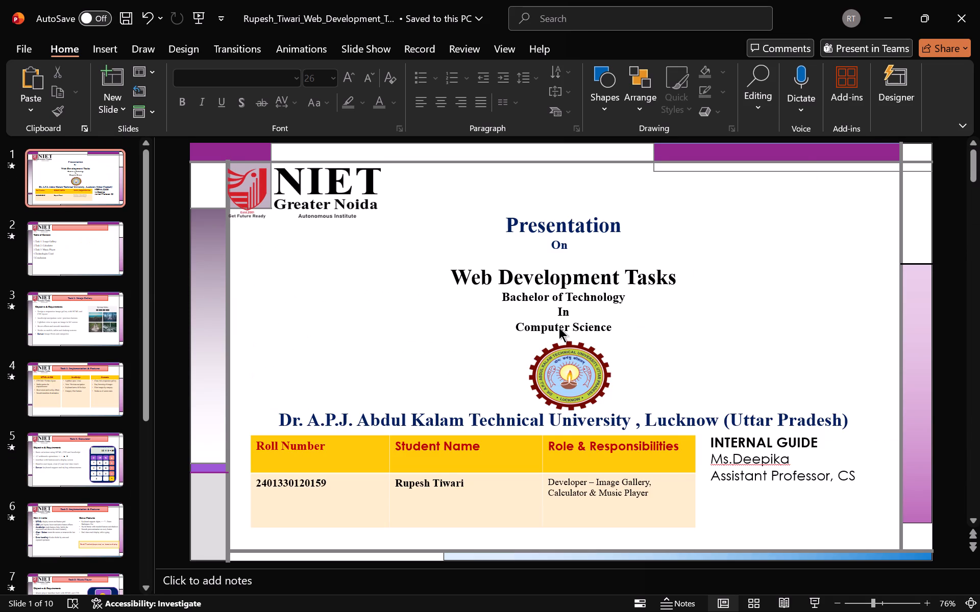
scroll(559, 327, down, 2)
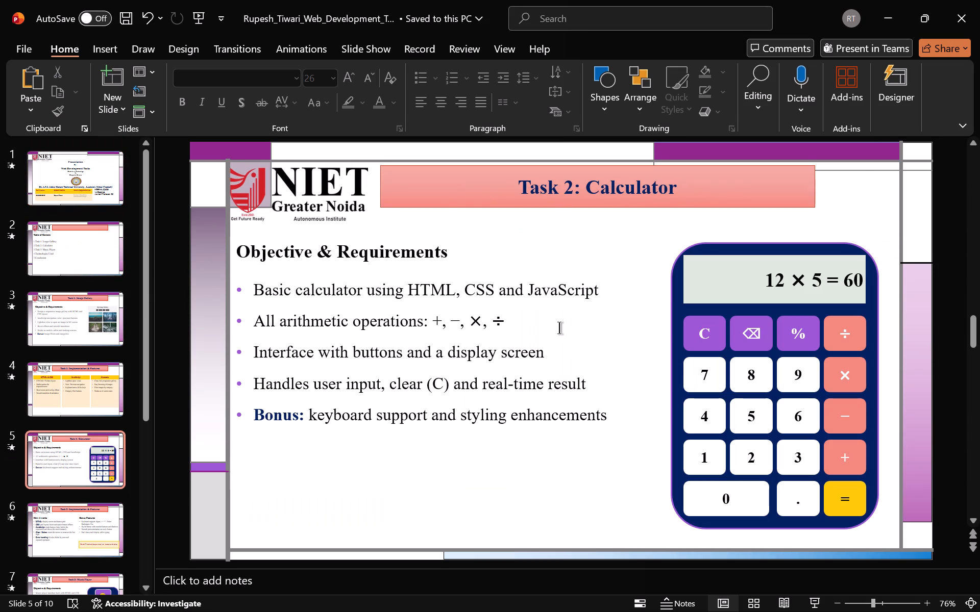
scroll(559, 327, up, 1)
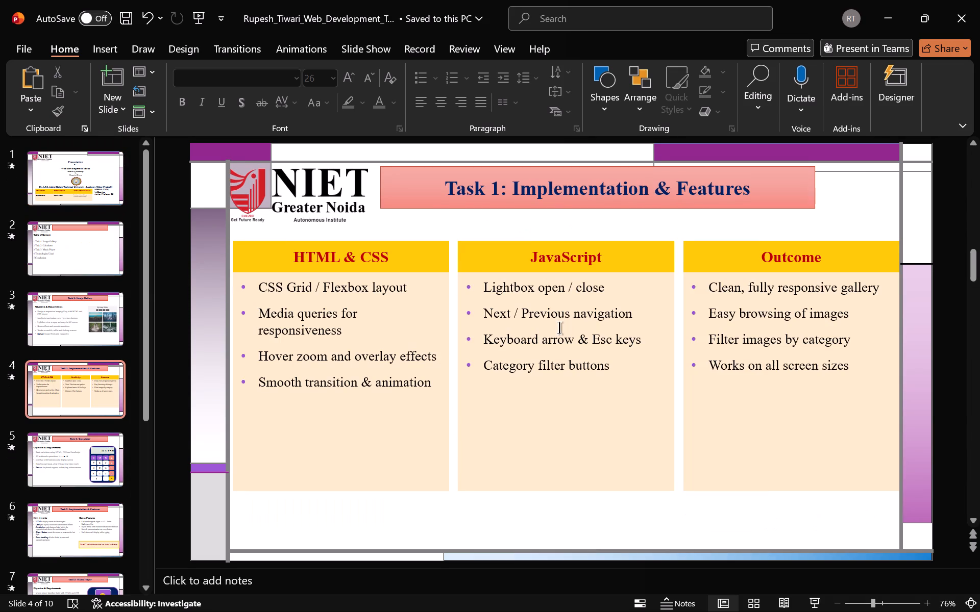
key(Down)
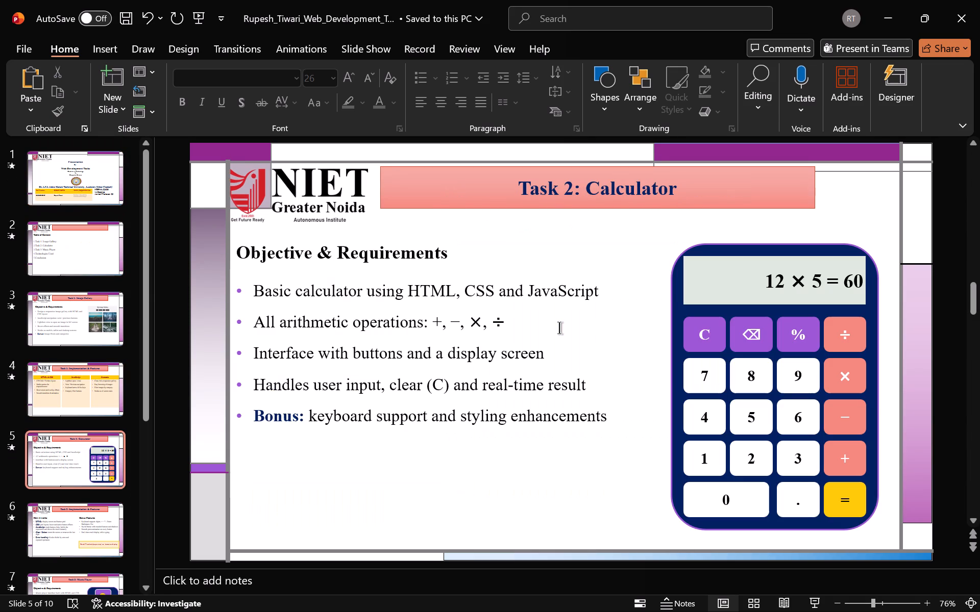
key(Up)
key(Up)
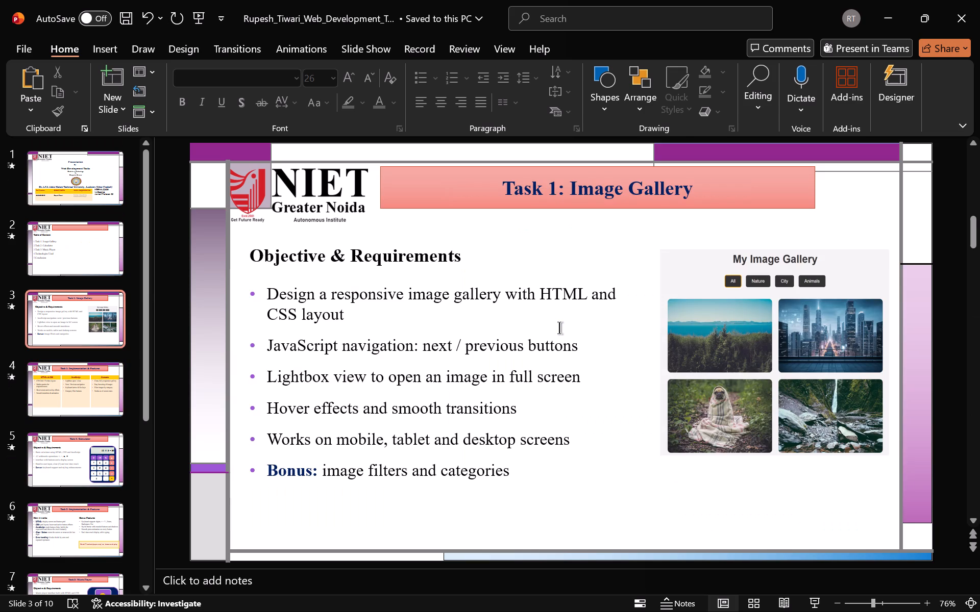
key(Down)
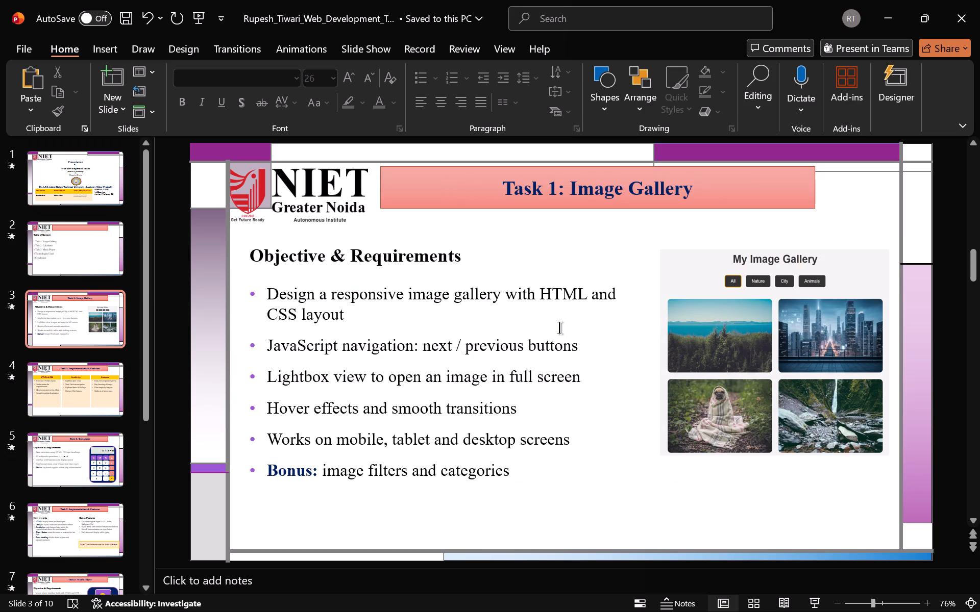
key(Down)
key(Up)
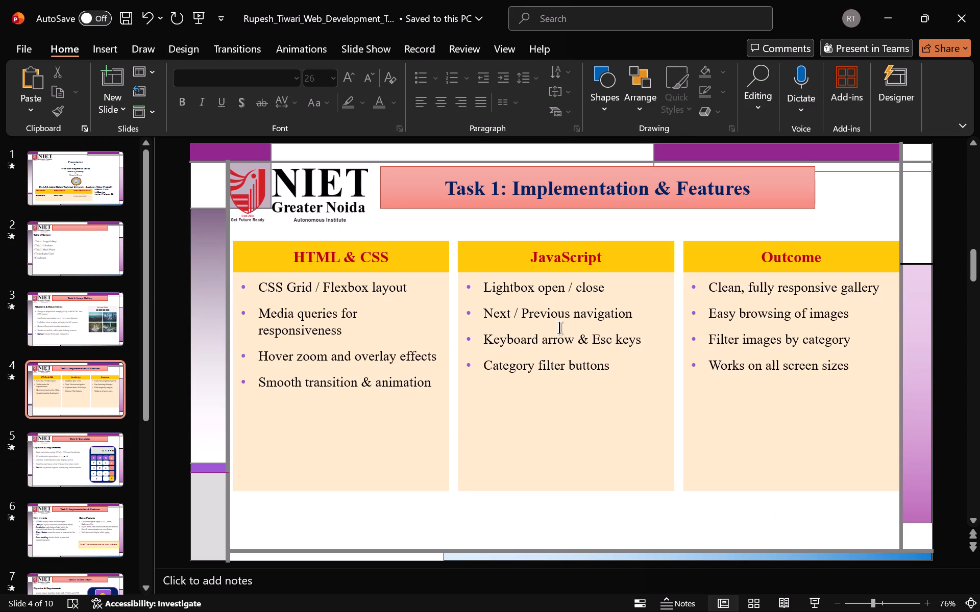
Insert a blank slide directly after the Task 1: Implementation & Features slide.
click(272, 514)
click(109, 87)
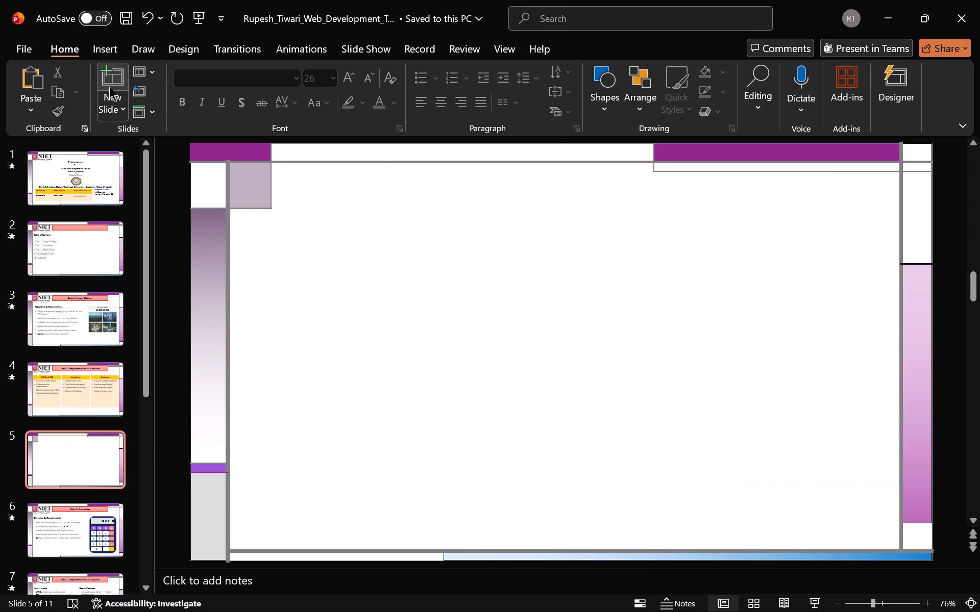
click(75, 468)
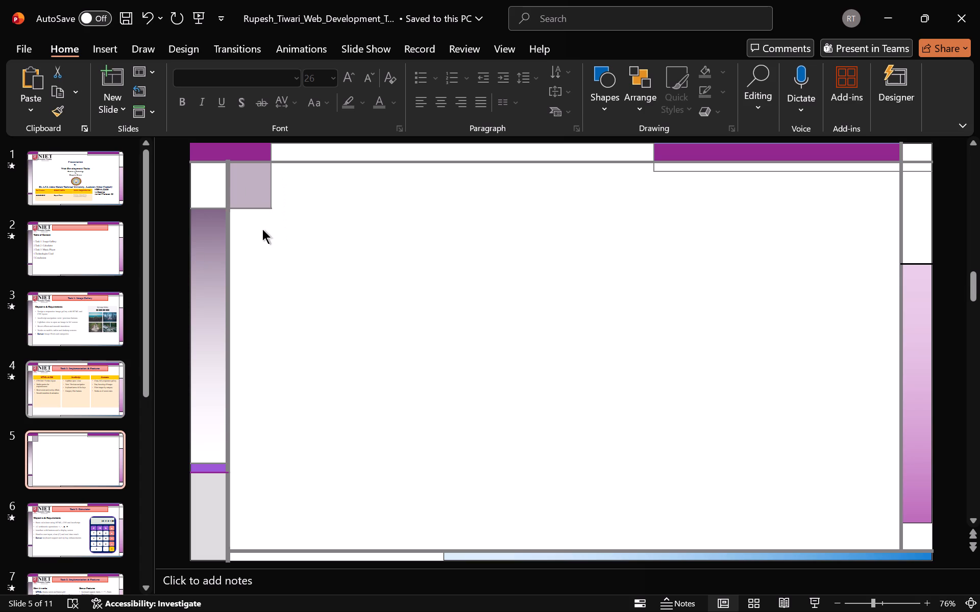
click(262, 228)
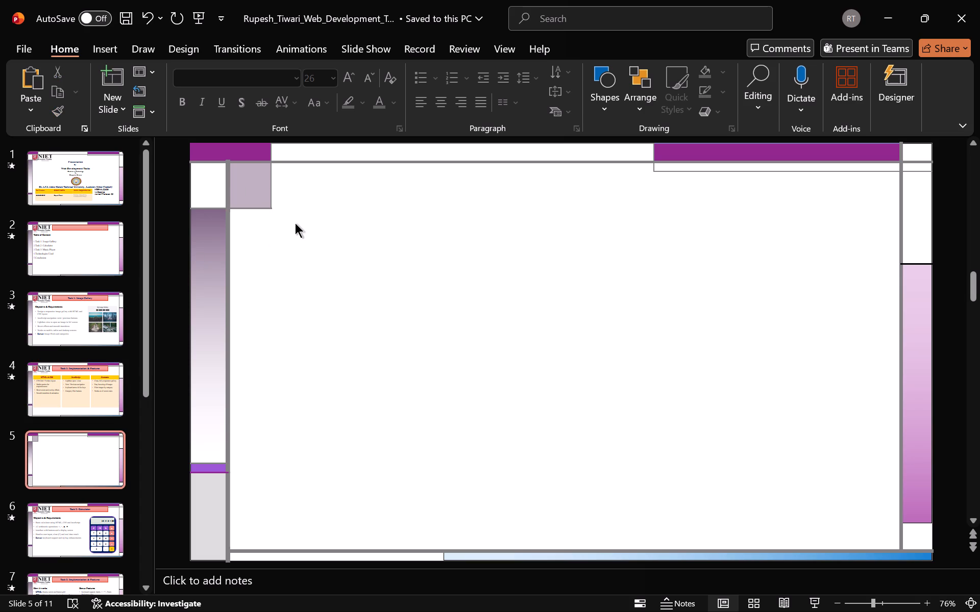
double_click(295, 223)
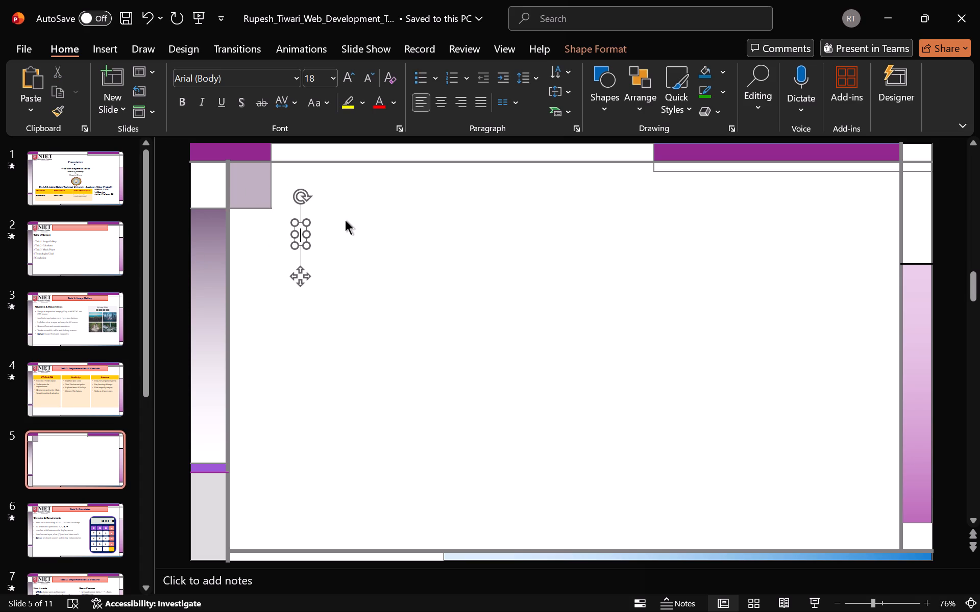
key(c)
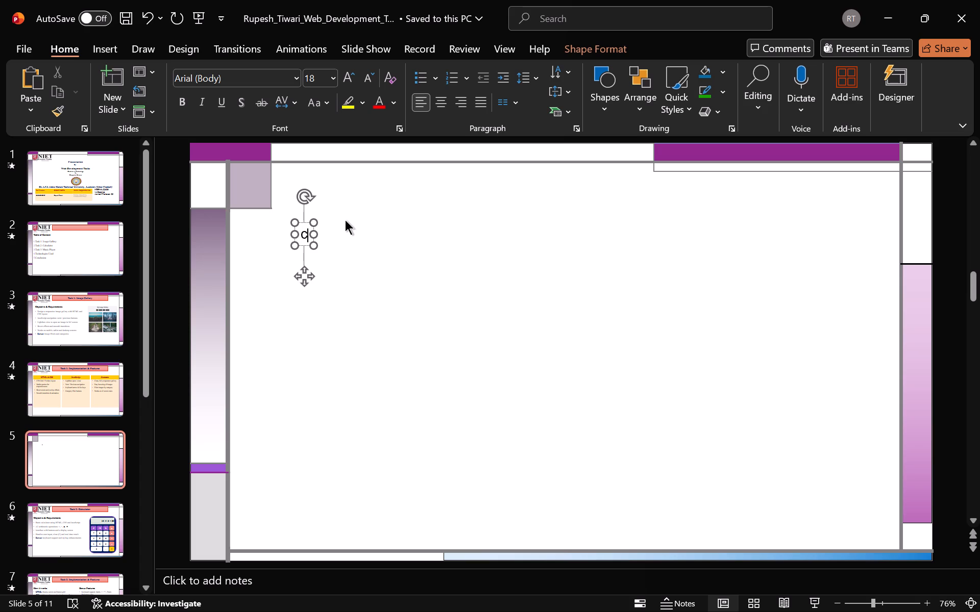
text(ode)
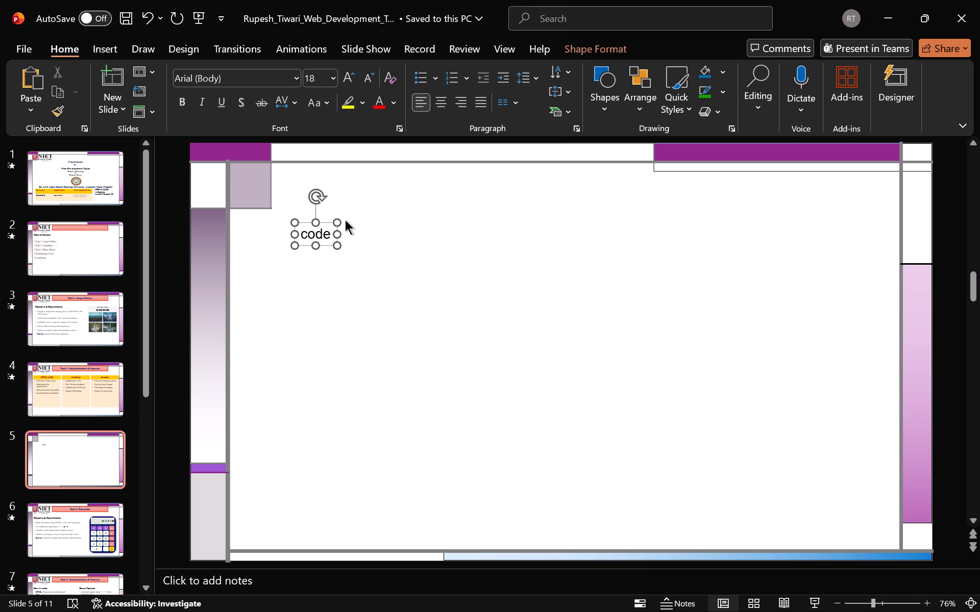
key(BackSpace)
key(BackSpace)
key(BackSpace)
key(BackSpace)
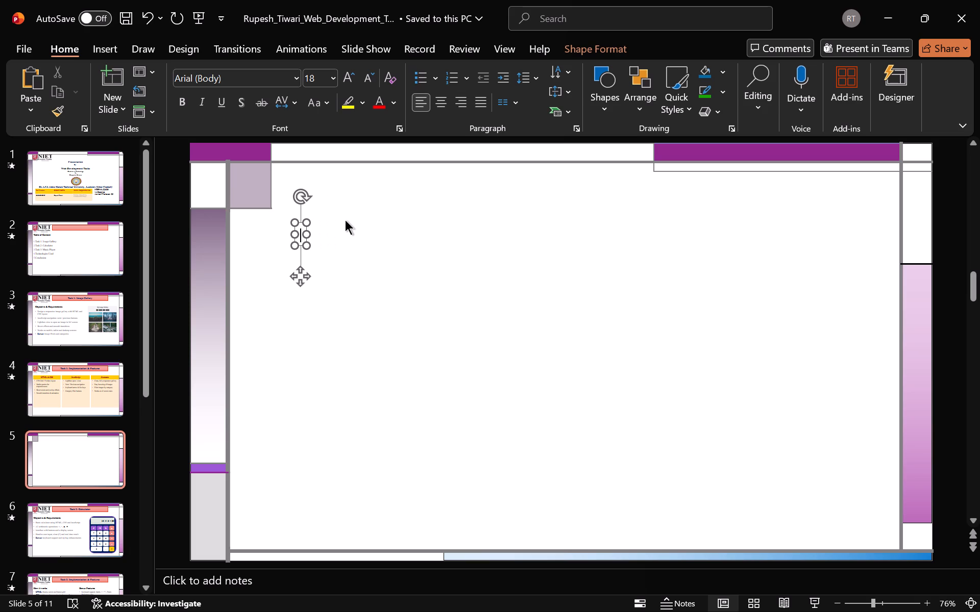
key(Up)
Add a text box at the top of the blank slide, beside the corner square, reading "Code of the task:".
click(282, 182)
double_click(282, 182)
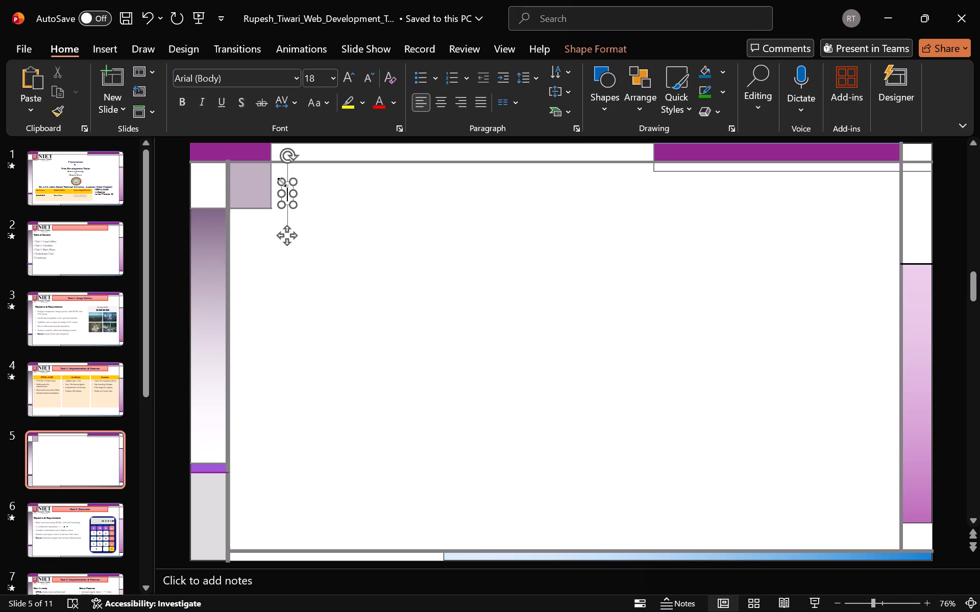
text(code)
key(BackSpace)
key(BackSpace)
key(BackSpace)
key(BackSpace)
key(shift+c)
text(ode of the)
key(space)
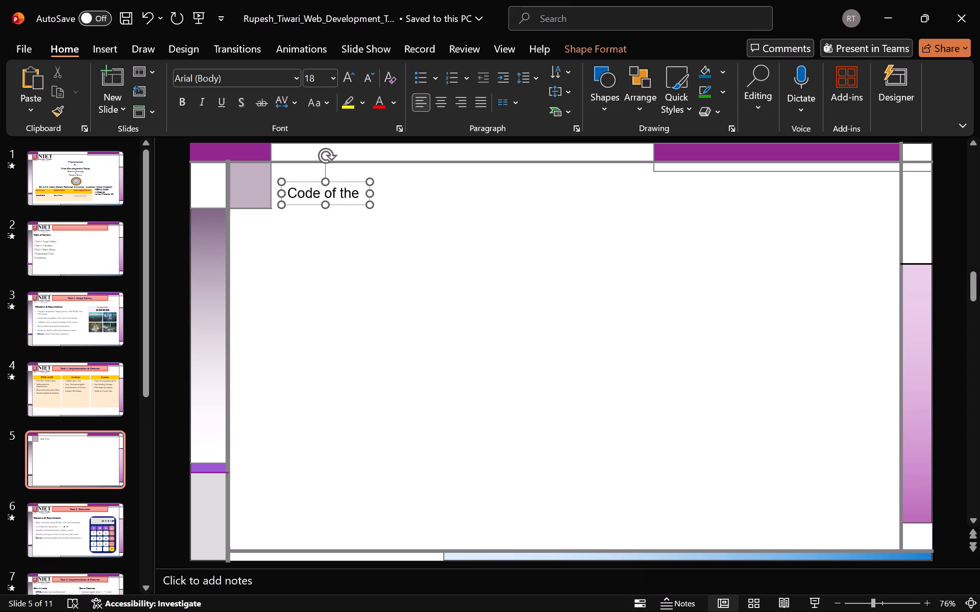
text(task)
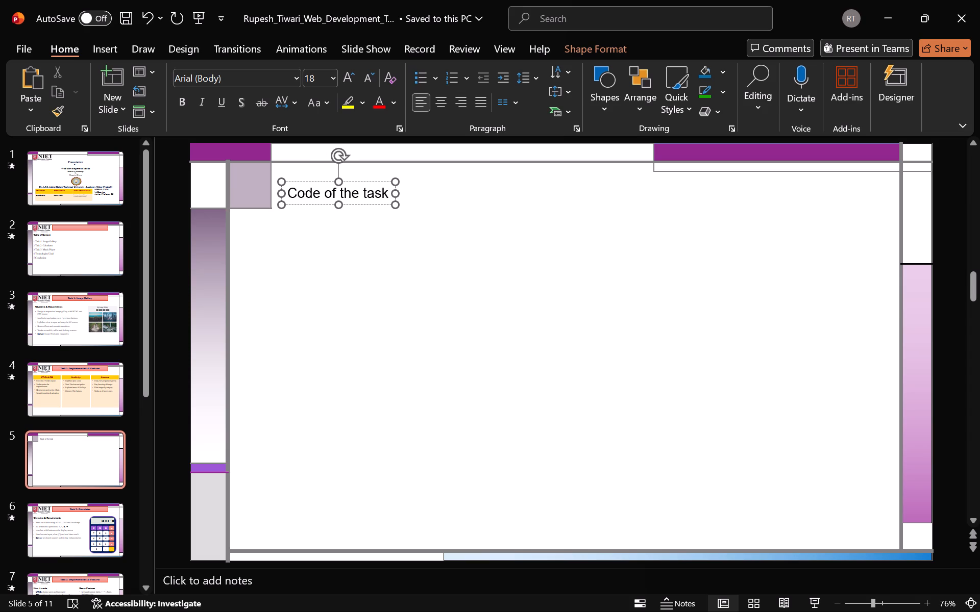
key(shift+colon)
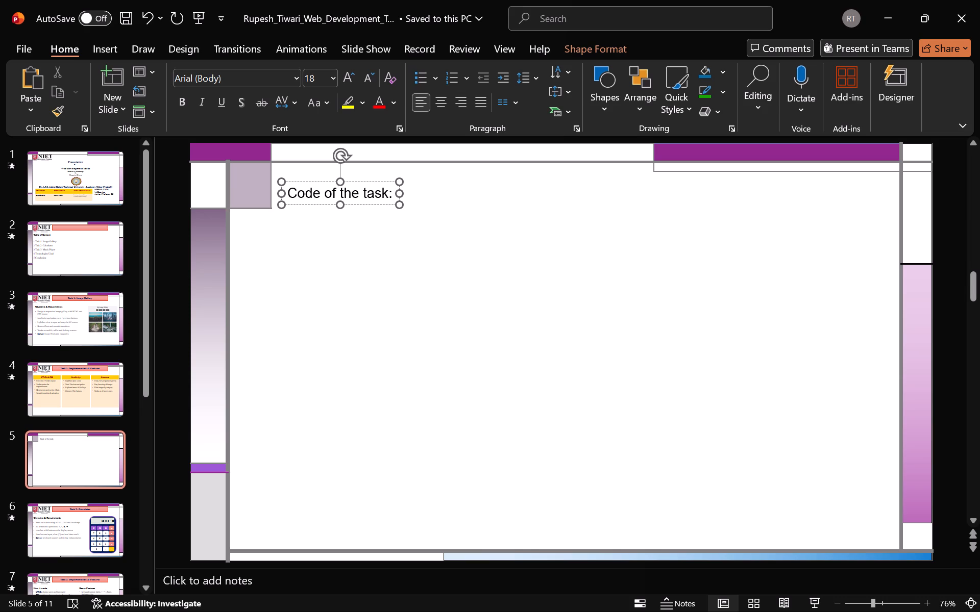
click(412, 193)
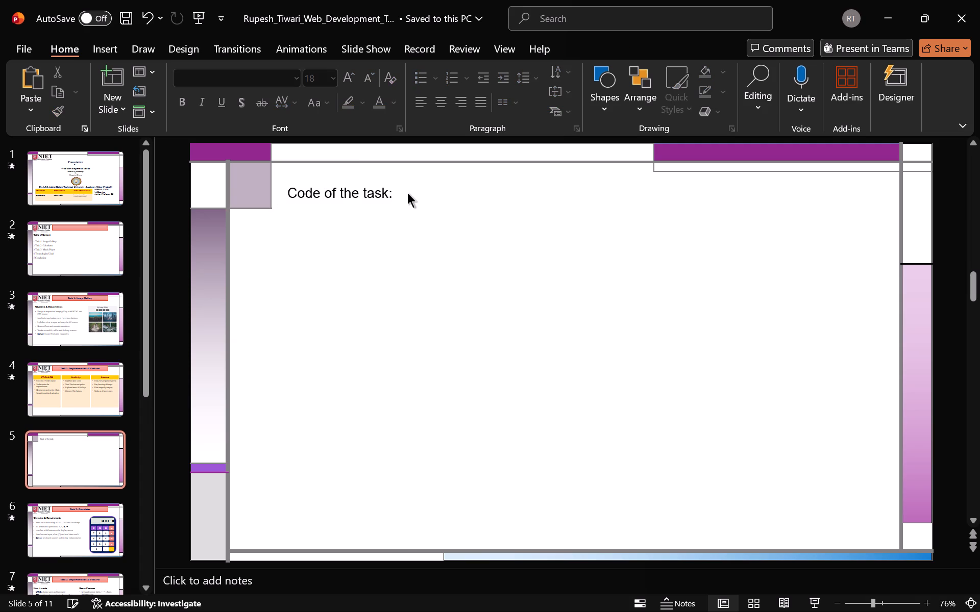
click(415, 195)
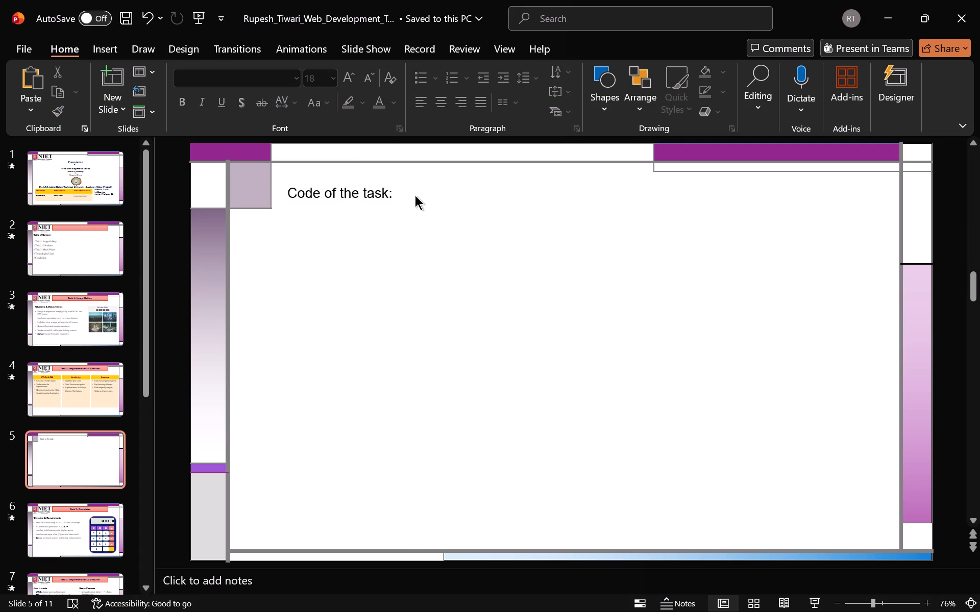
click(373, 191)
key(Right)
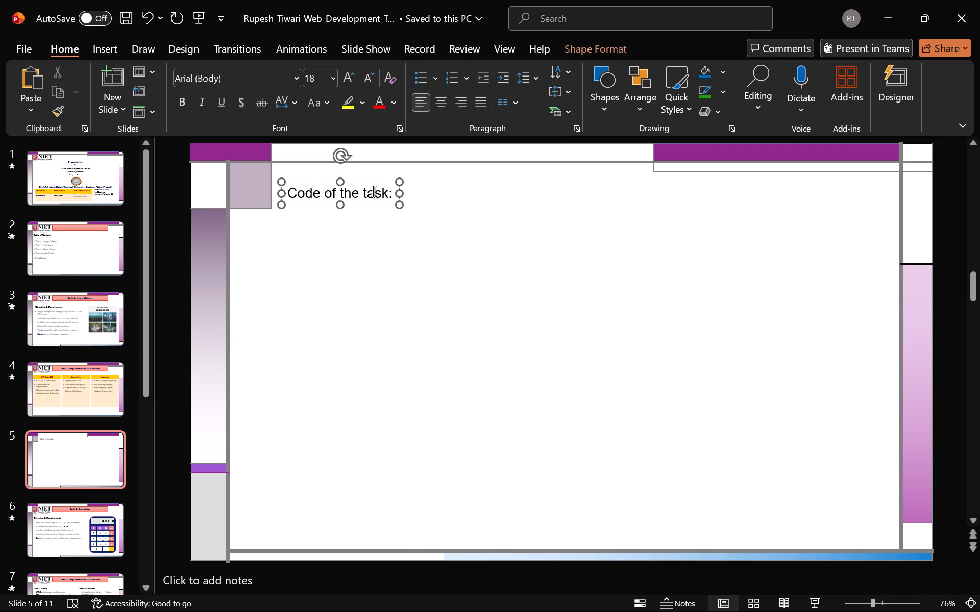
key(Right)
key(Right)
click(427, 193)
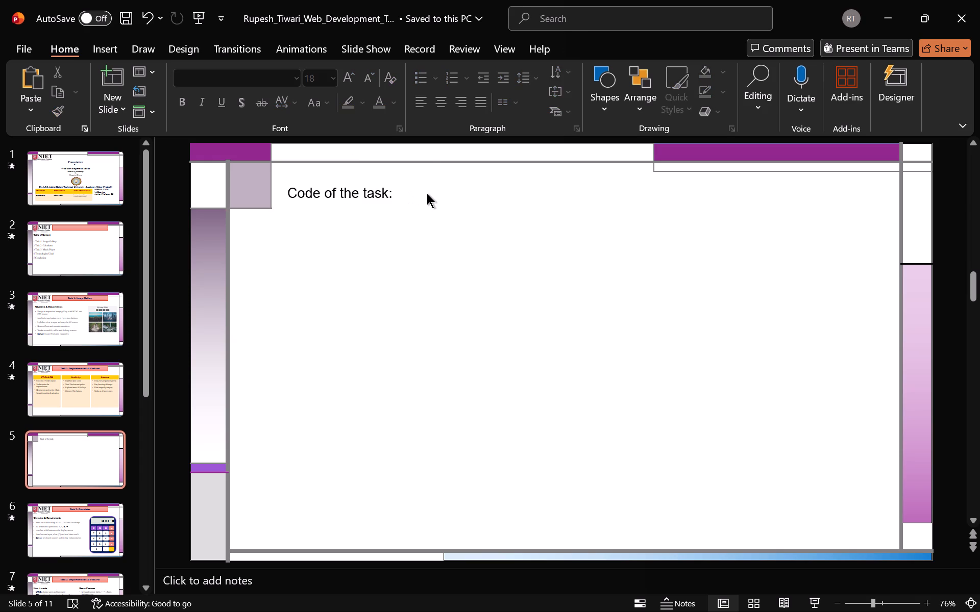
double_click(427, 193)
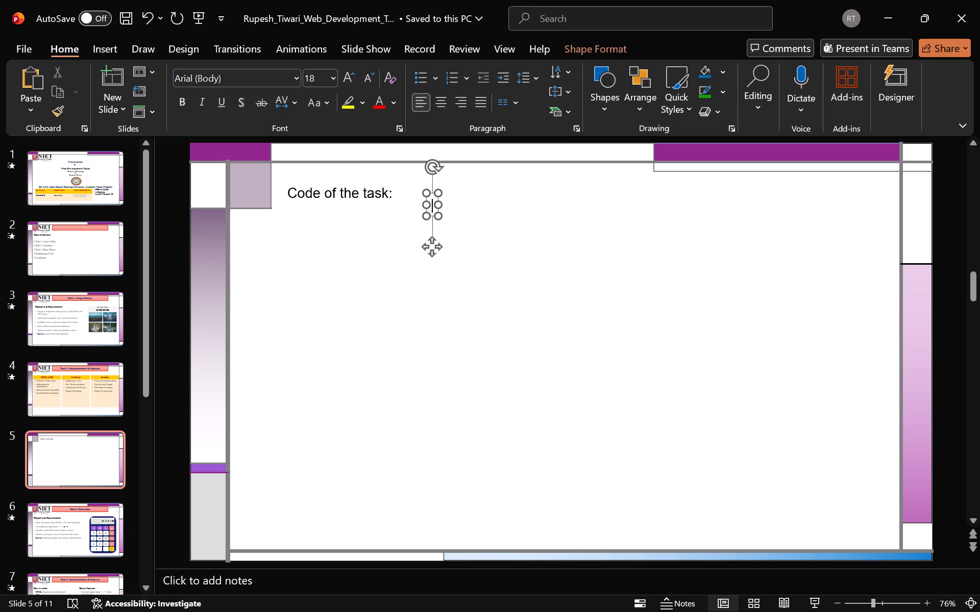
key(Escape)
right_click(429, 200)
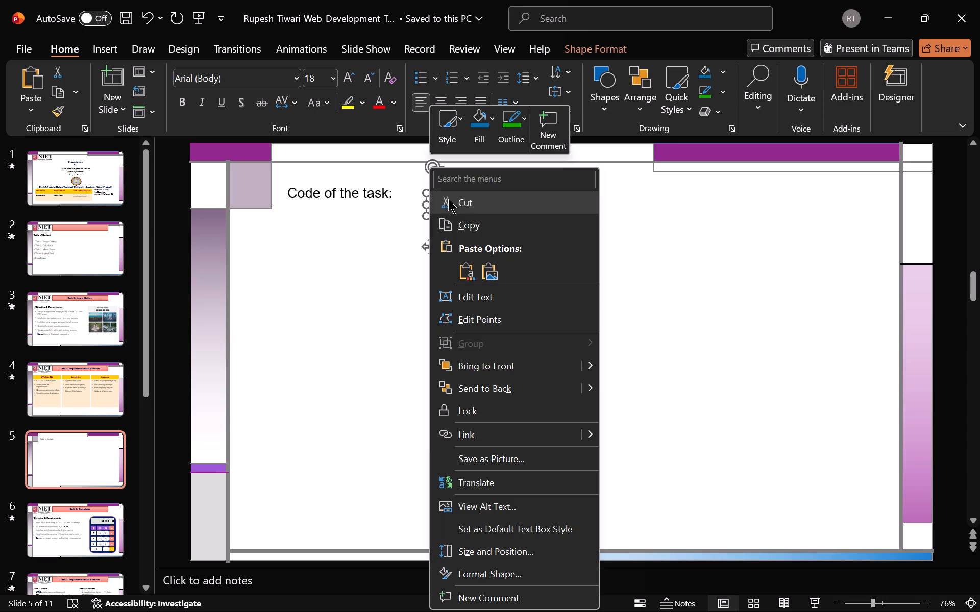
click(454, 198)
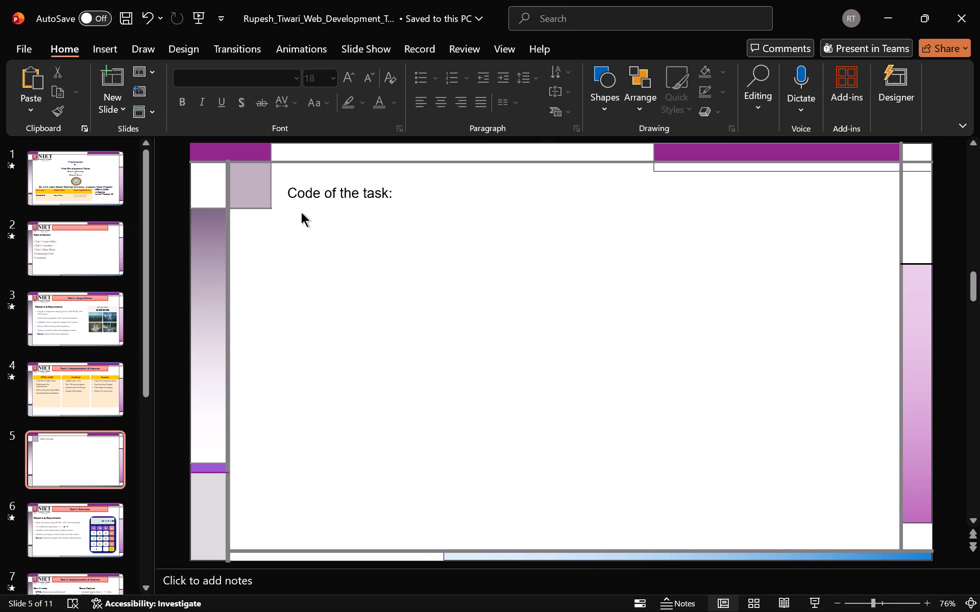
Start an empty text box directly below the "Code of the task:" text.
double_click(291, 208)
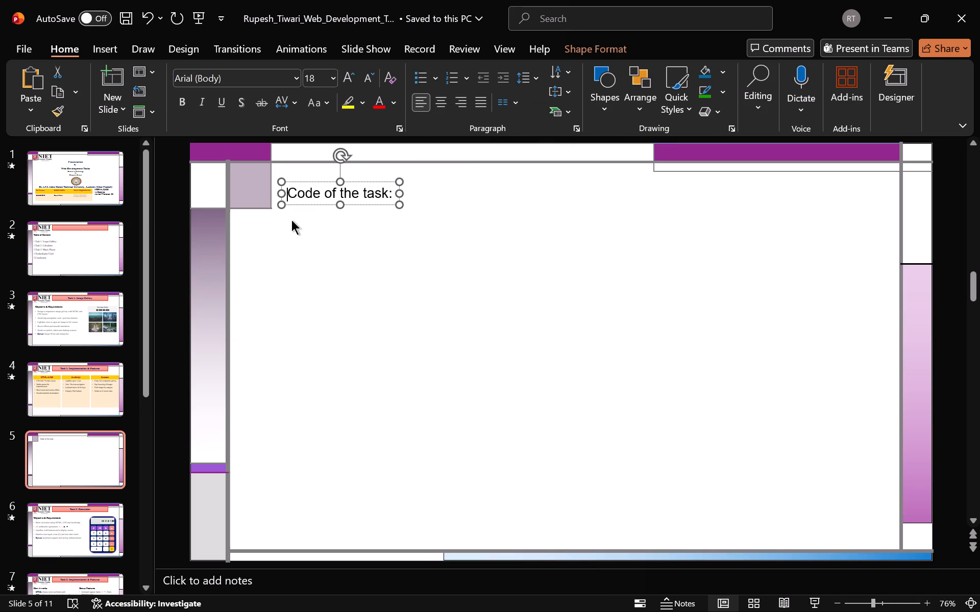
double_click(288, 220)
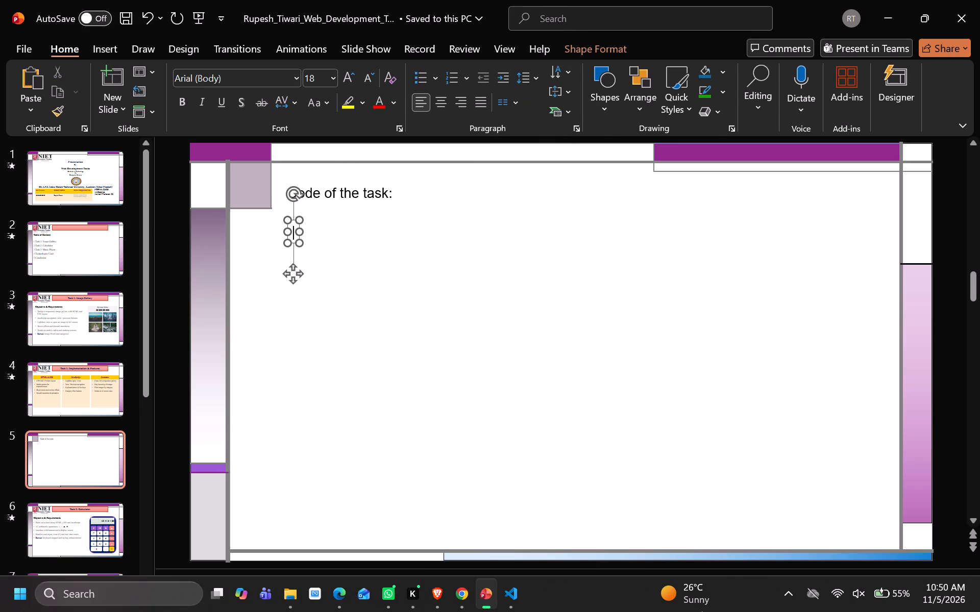
Switch to Visual Studio Code and close the Image Gallery live preview.
click(513, 597)
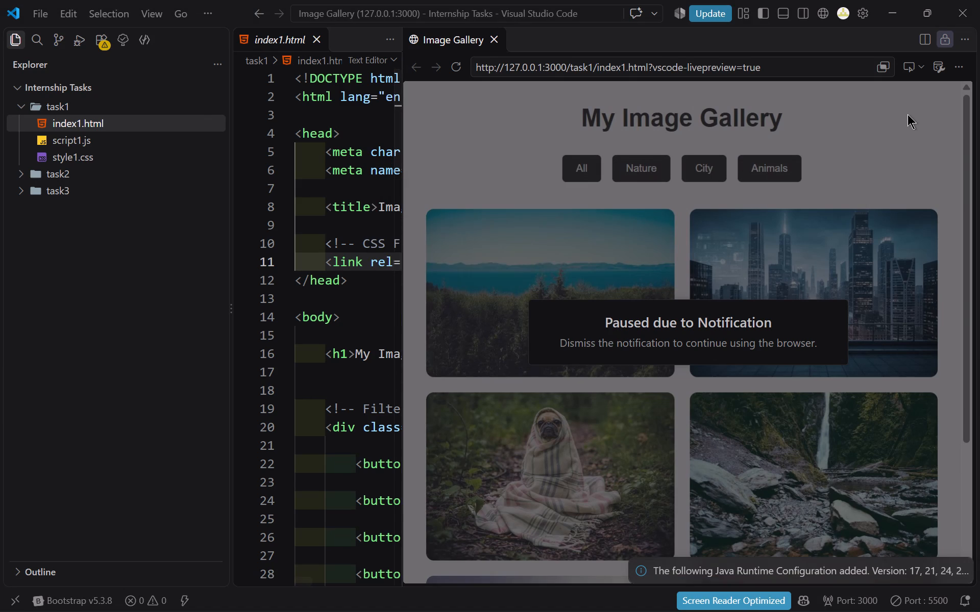
key(Escape)
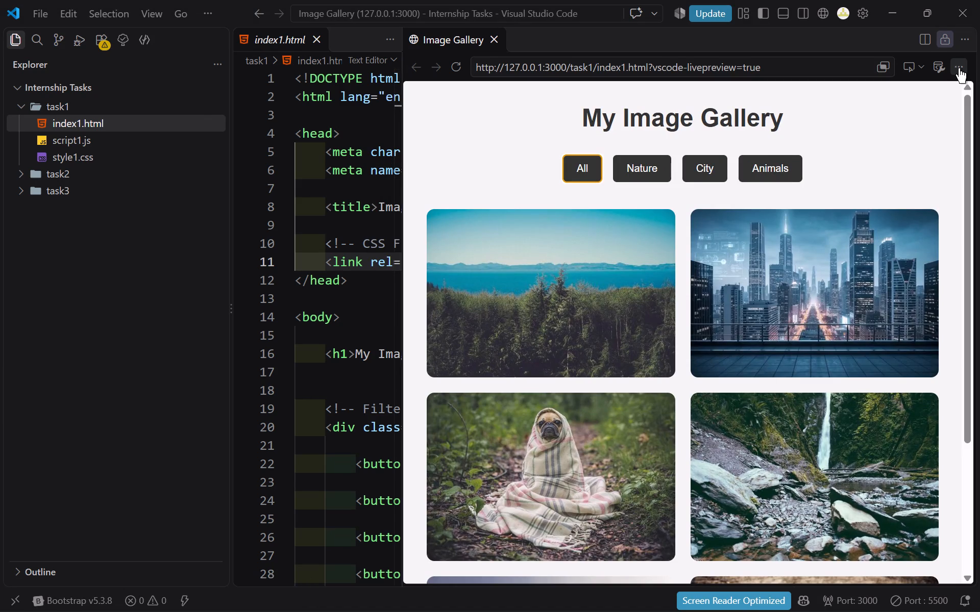
key(Escape)
click(959, 68)
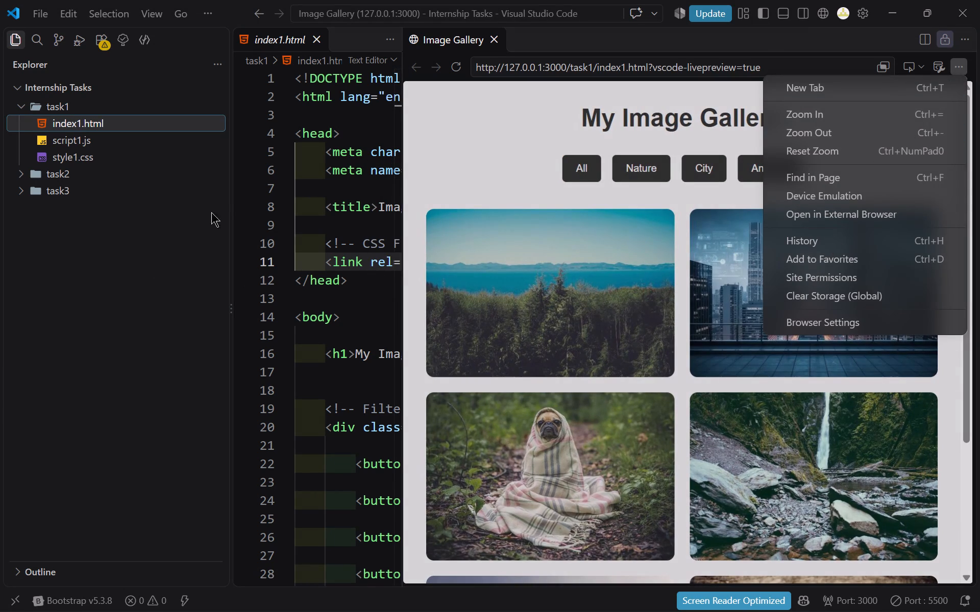
click(244, 167)
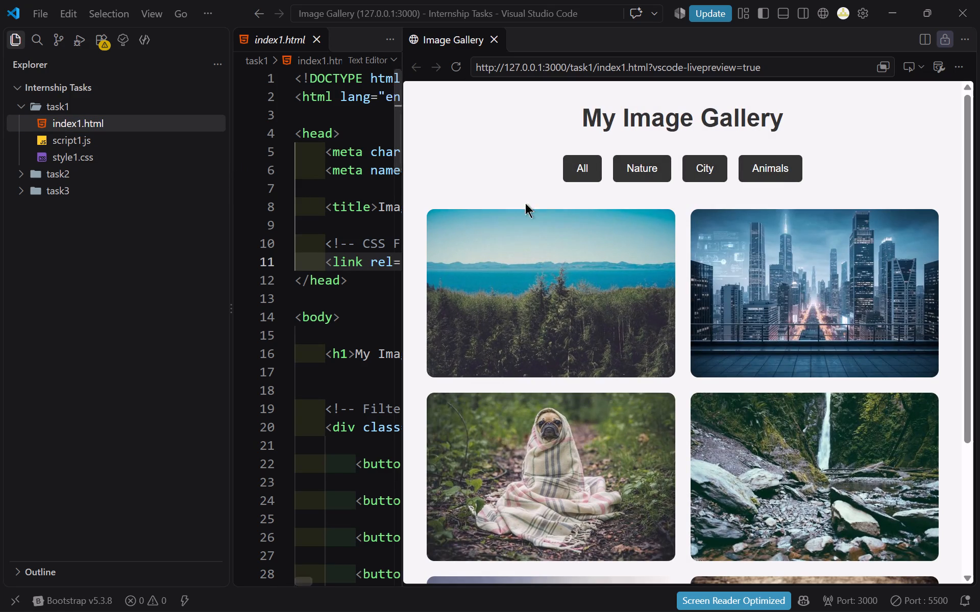
click(495, 41)
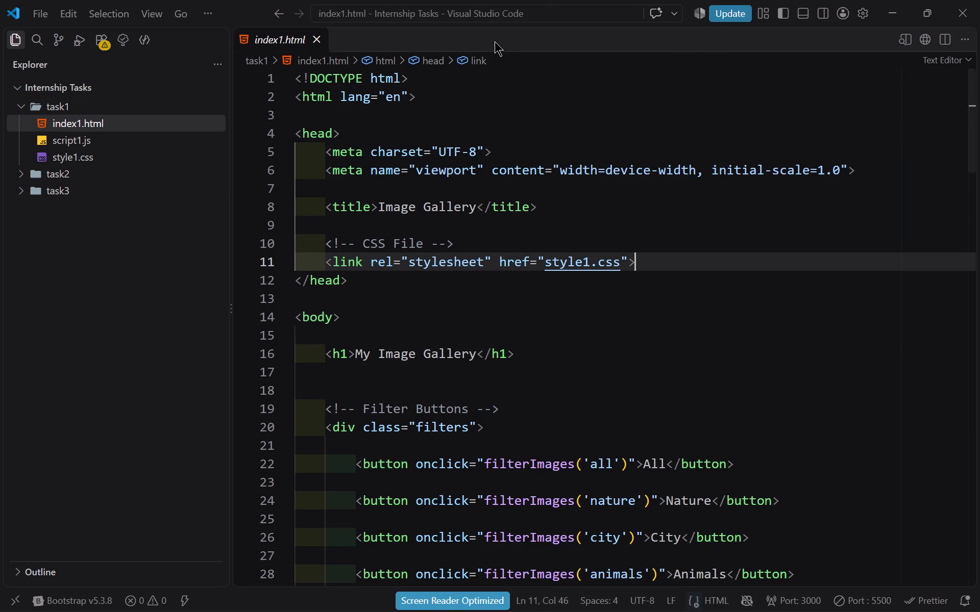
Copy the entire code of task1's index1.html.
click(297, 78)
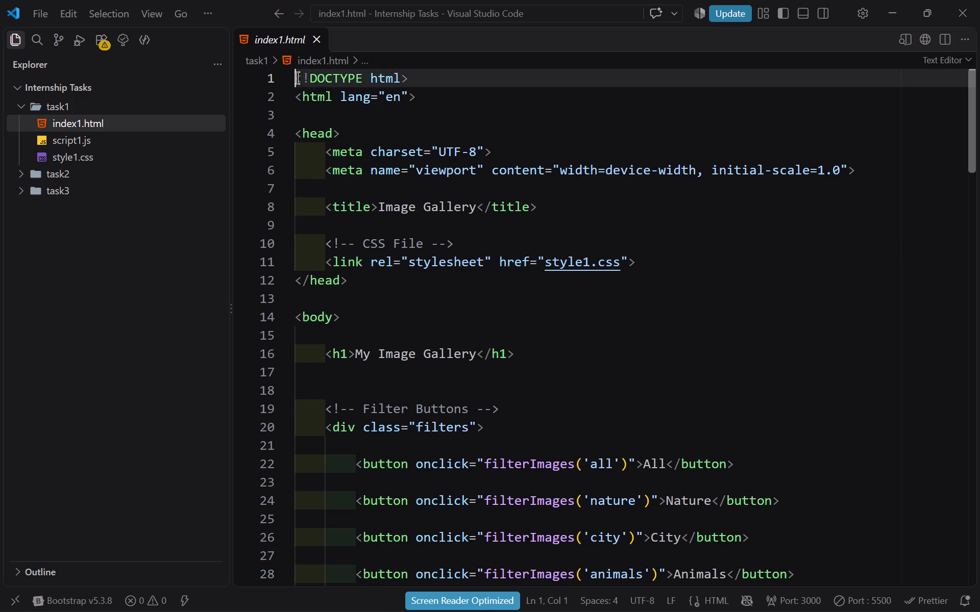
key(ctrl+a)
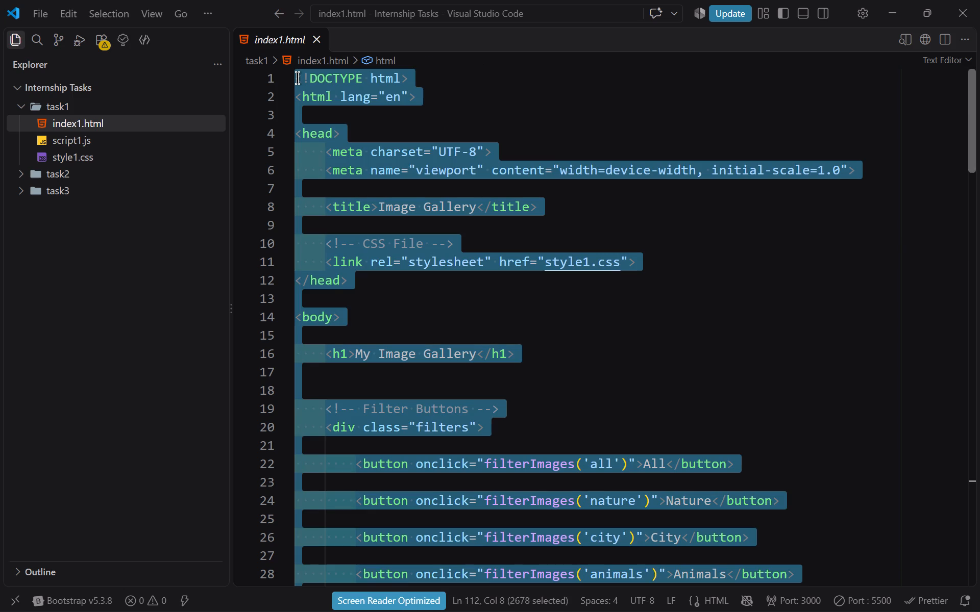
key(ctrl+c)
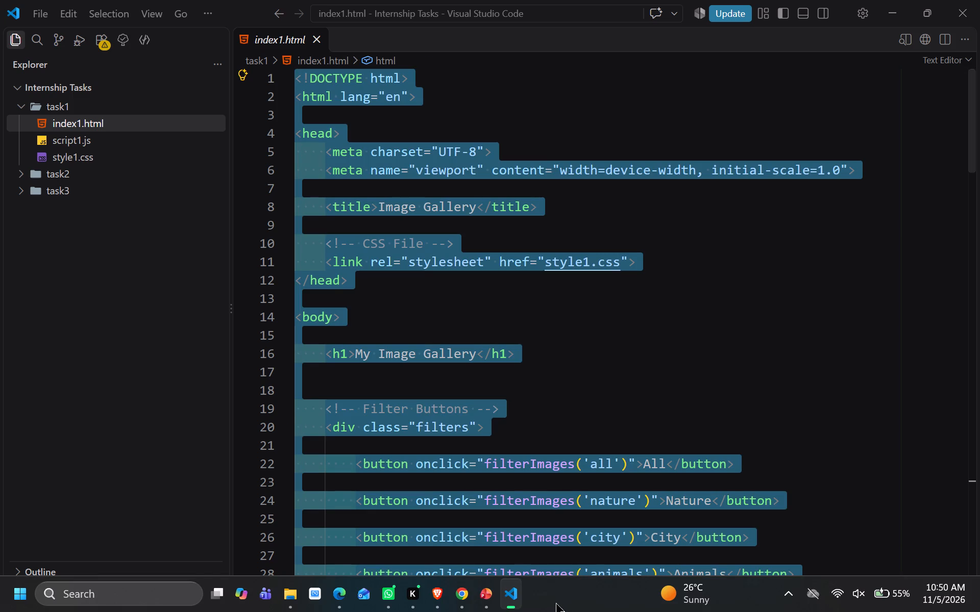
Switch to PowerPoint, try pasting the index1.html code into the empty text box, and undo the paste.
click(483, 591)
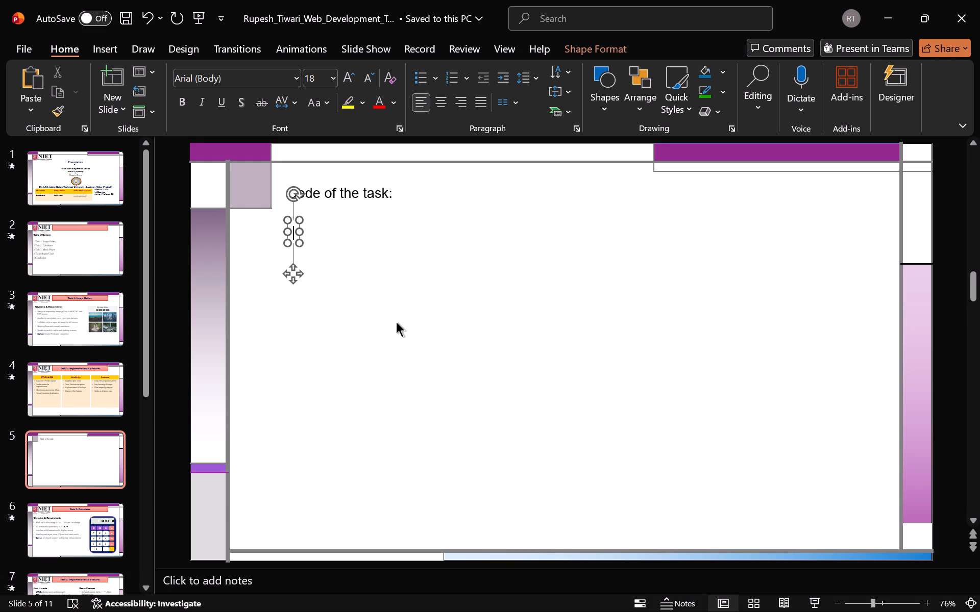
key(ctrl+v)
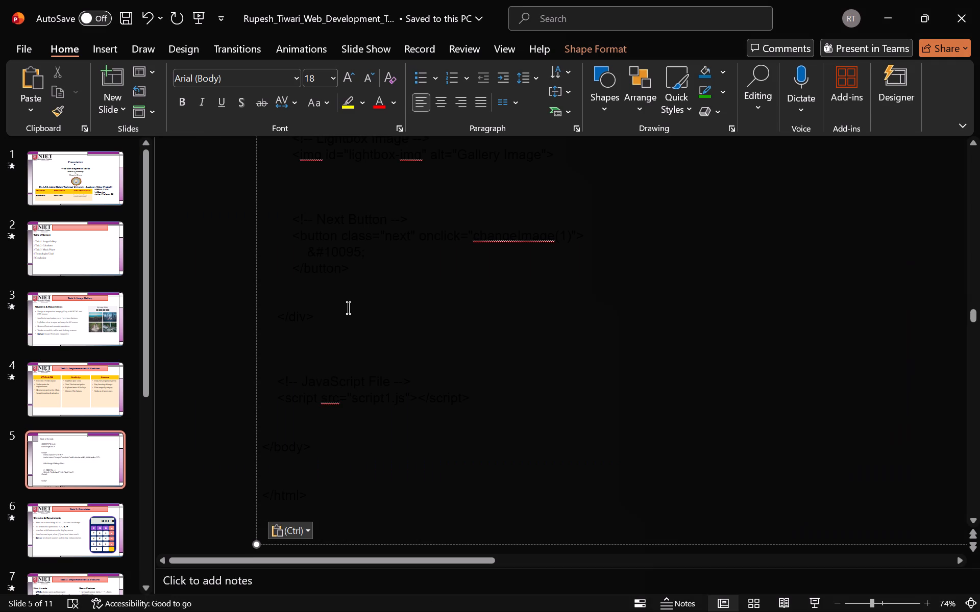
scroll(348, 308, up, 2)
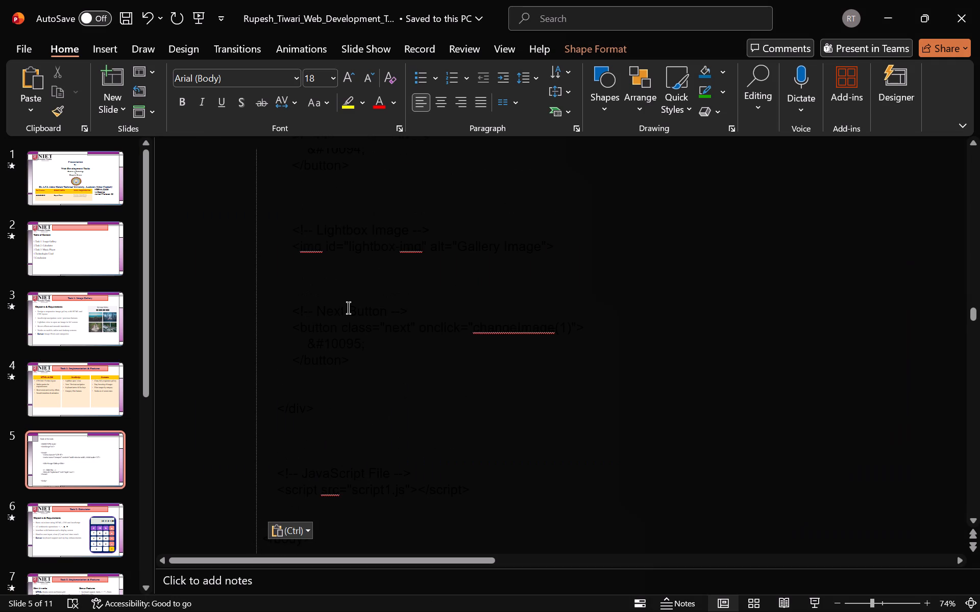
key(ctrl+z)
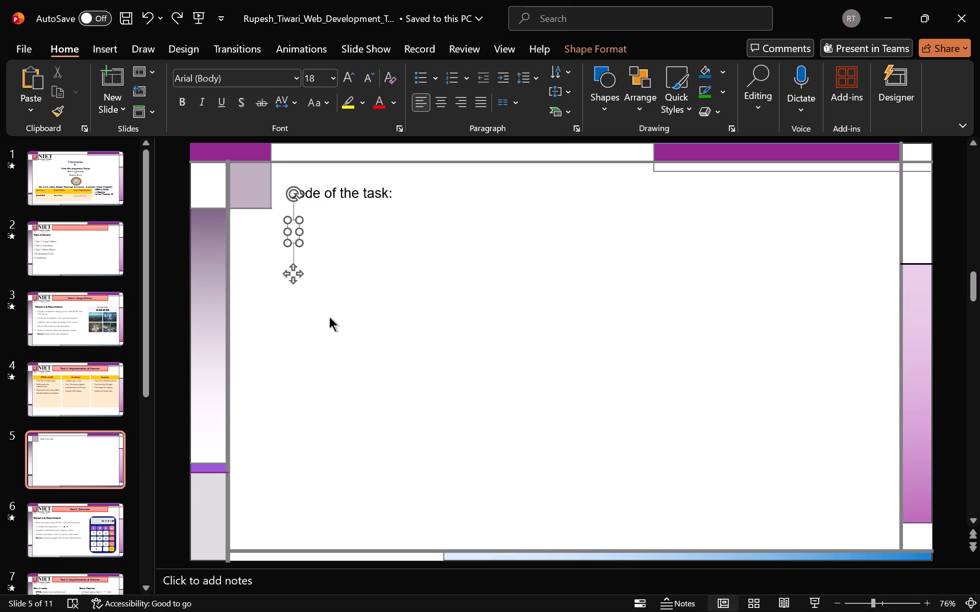
Delete the "Code of the task:" slide.
right_click(368, 348)
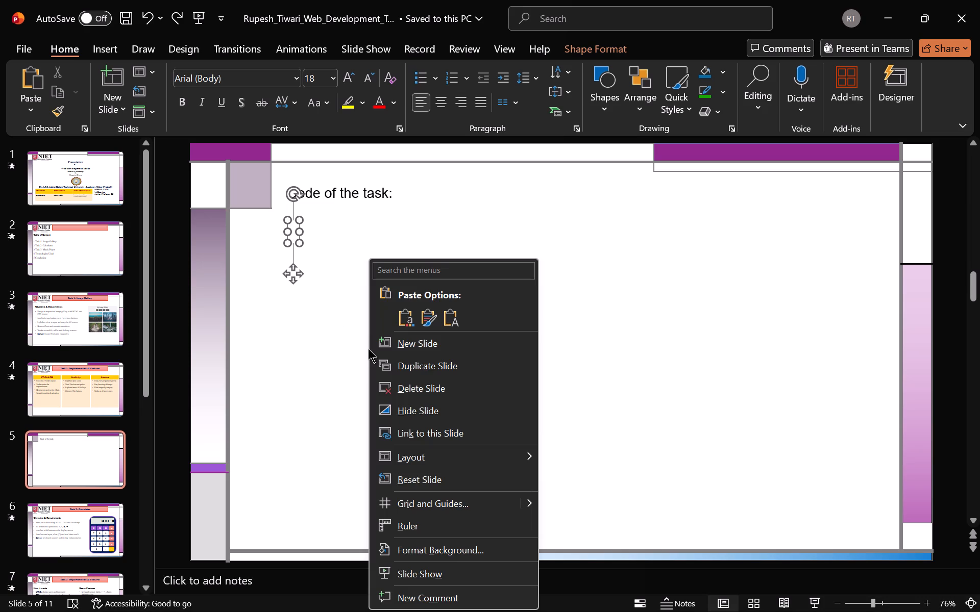
click(405, 390)
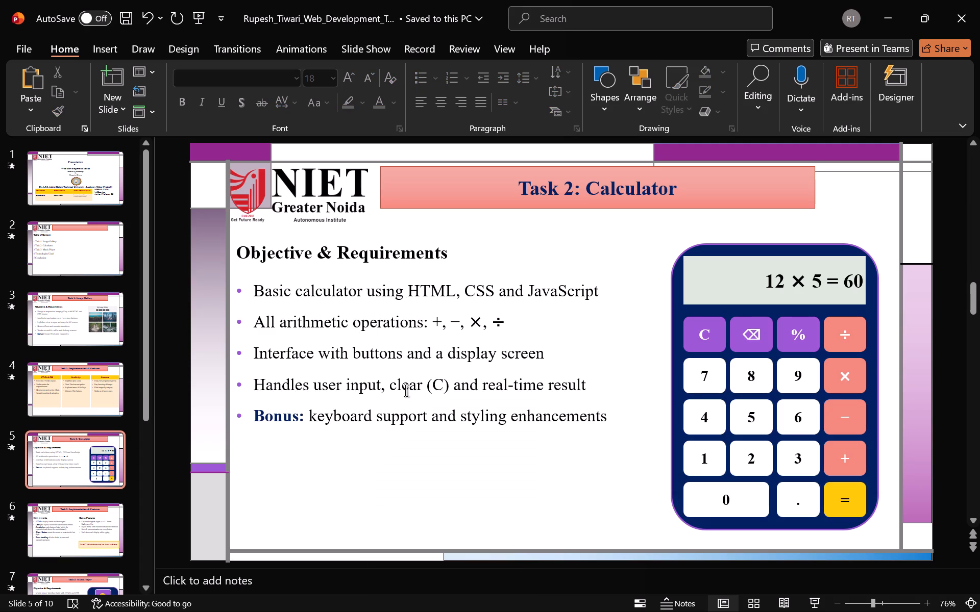
Review the slides from Table of Content through Task 3: Music Player for content and layout.
click(60, 244)
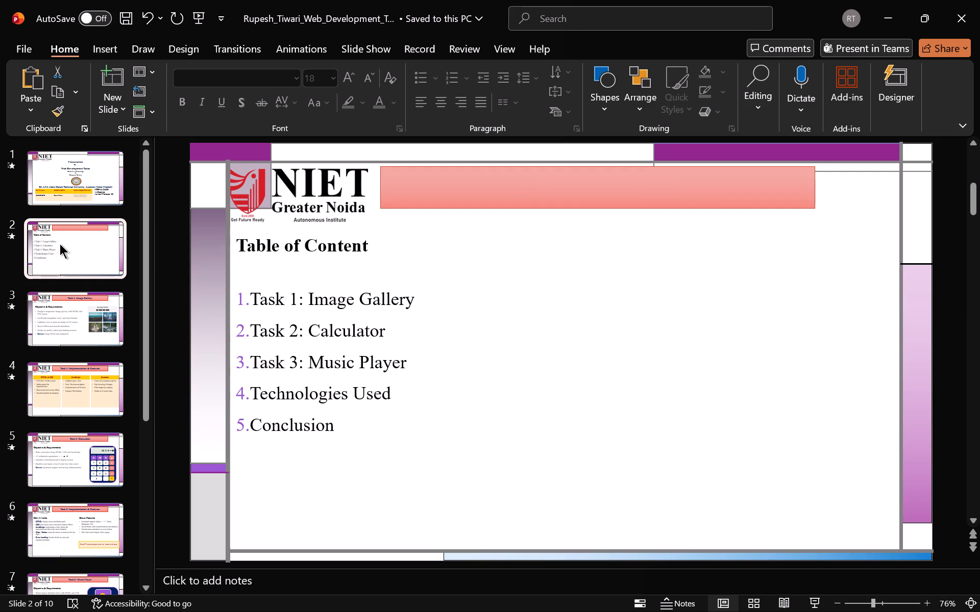
click(72, 310)
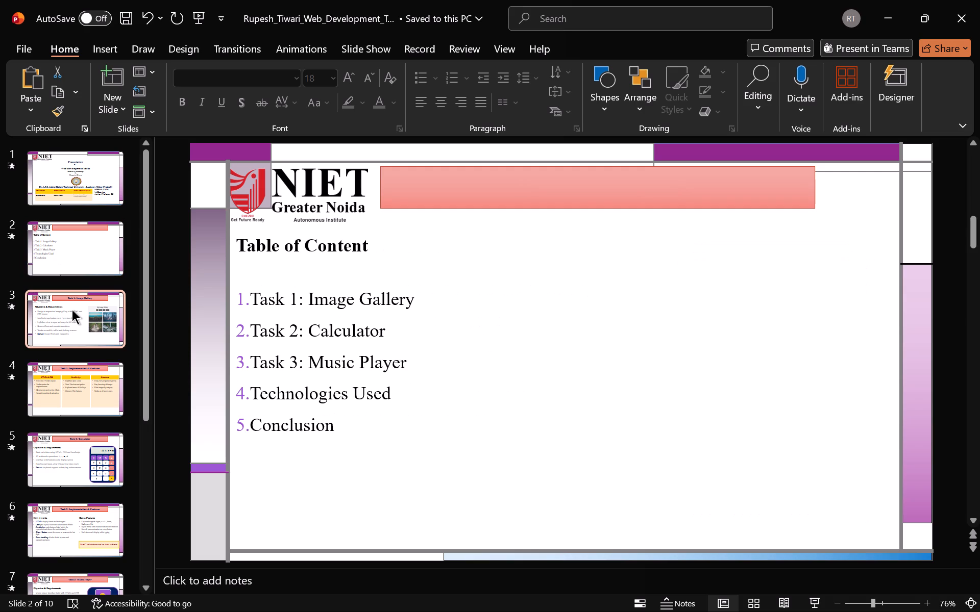
click(72, 393)
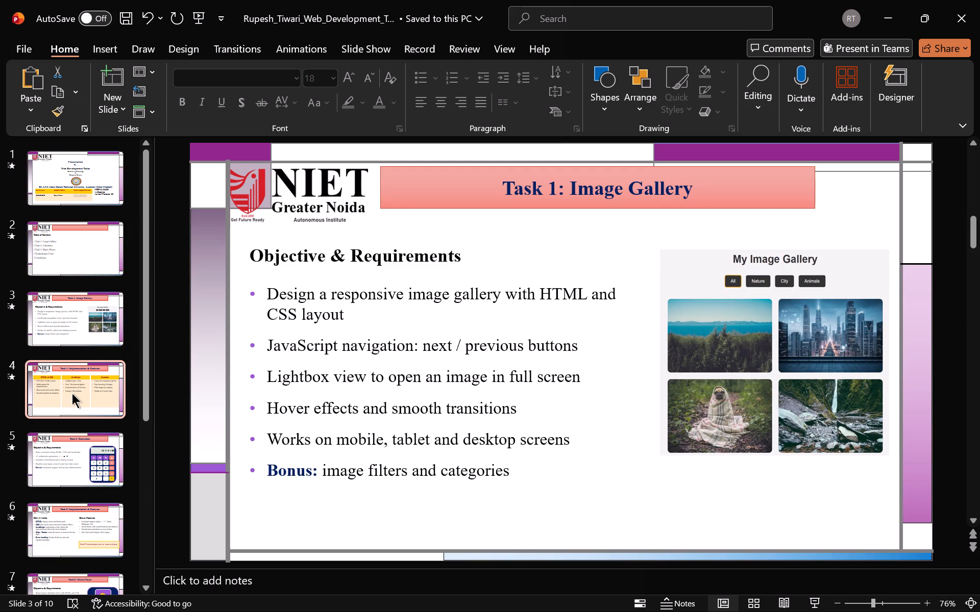
click(68, 467)
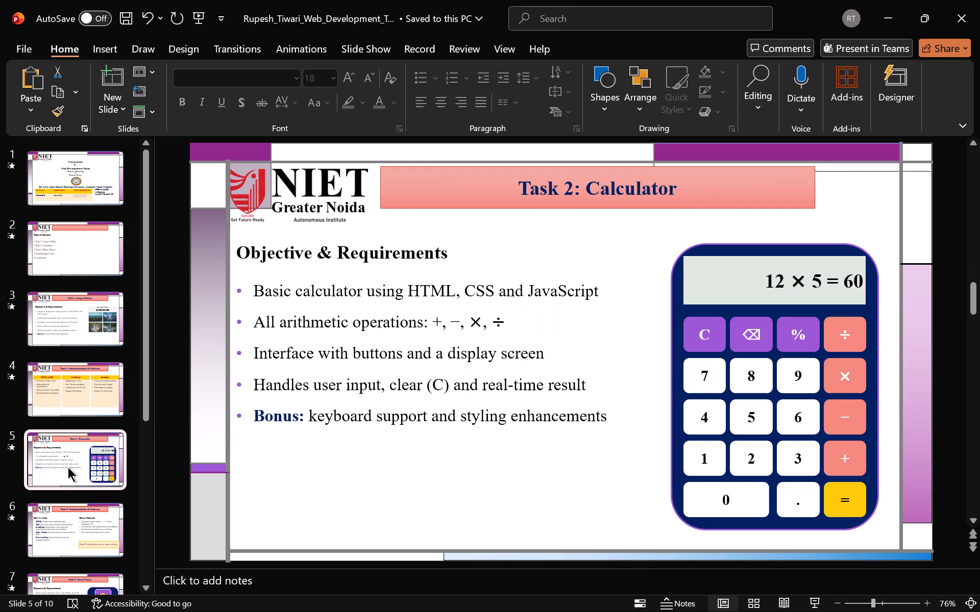
click(59, 521)
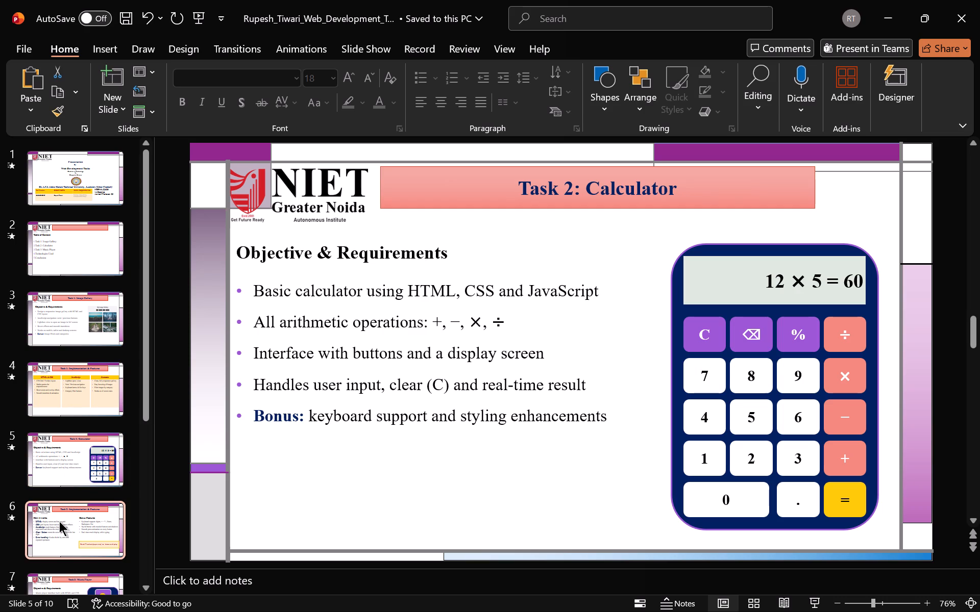
scroll(59, 521, down, 1)
click(59, 521)
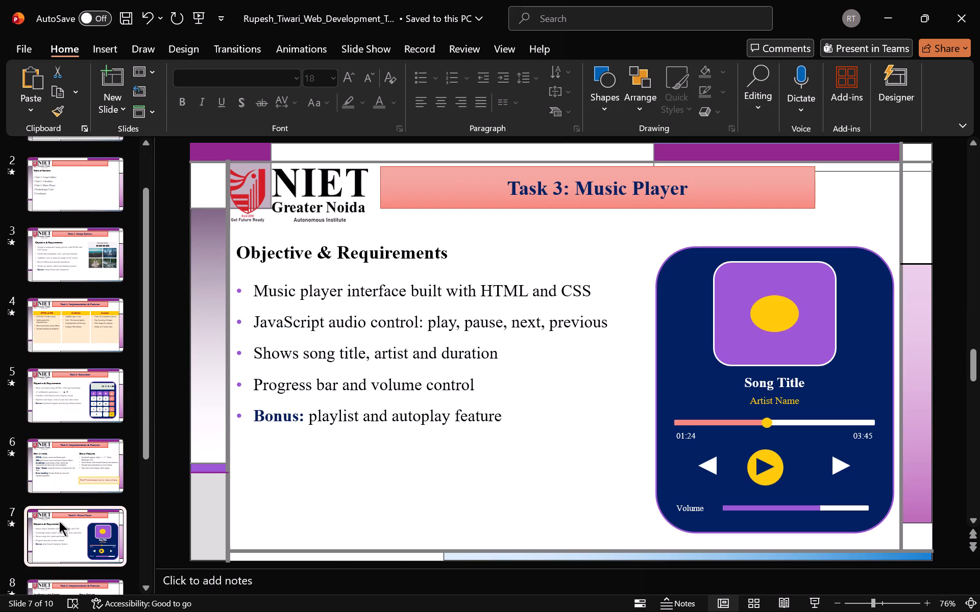
scroll(59, 521, down, 2)
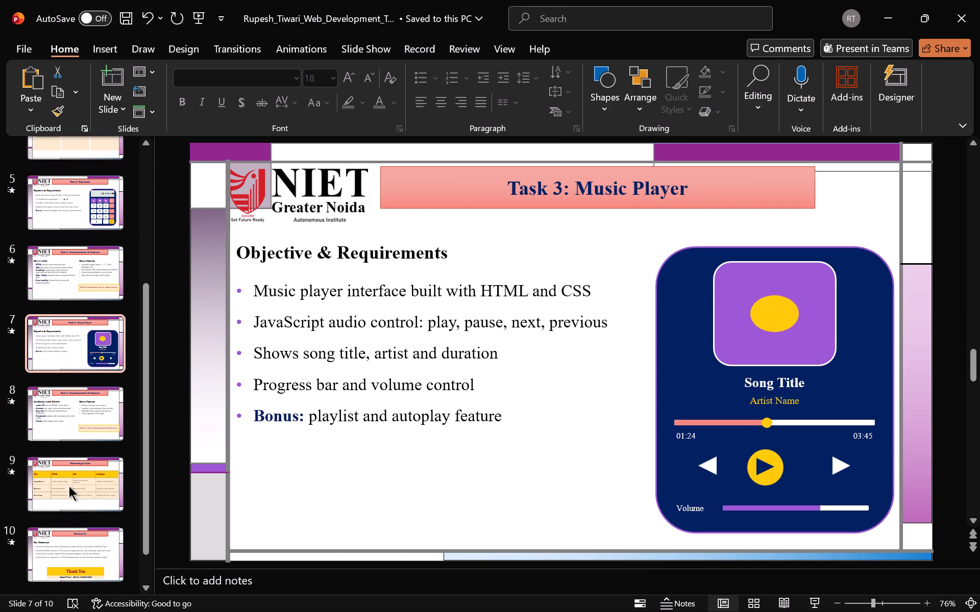
On the Task 3: Implementation & Features slide, narrow the playlist flow box so its right edge stays inside the slide's frame line.
click(70, 425)
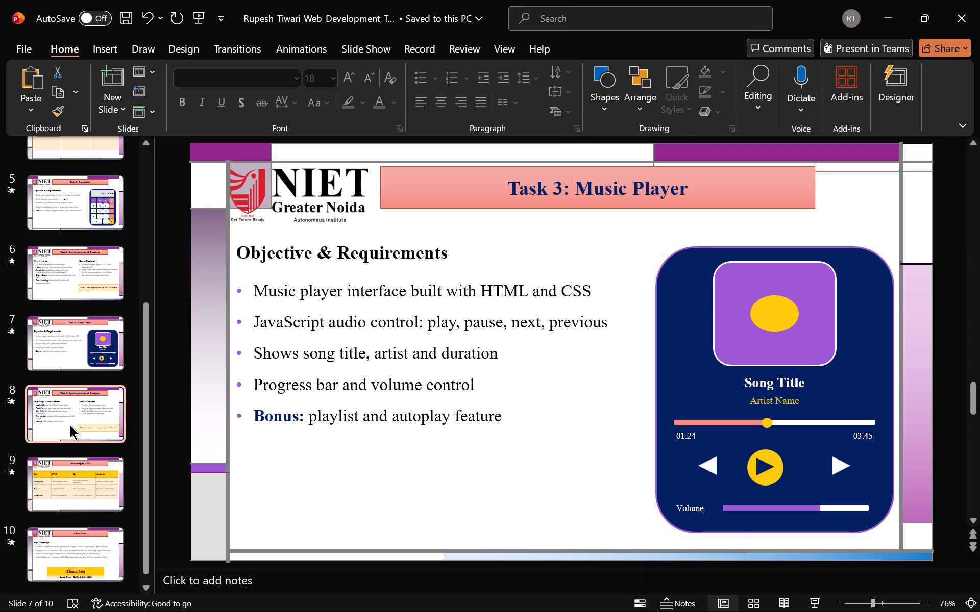
click(668, 447)
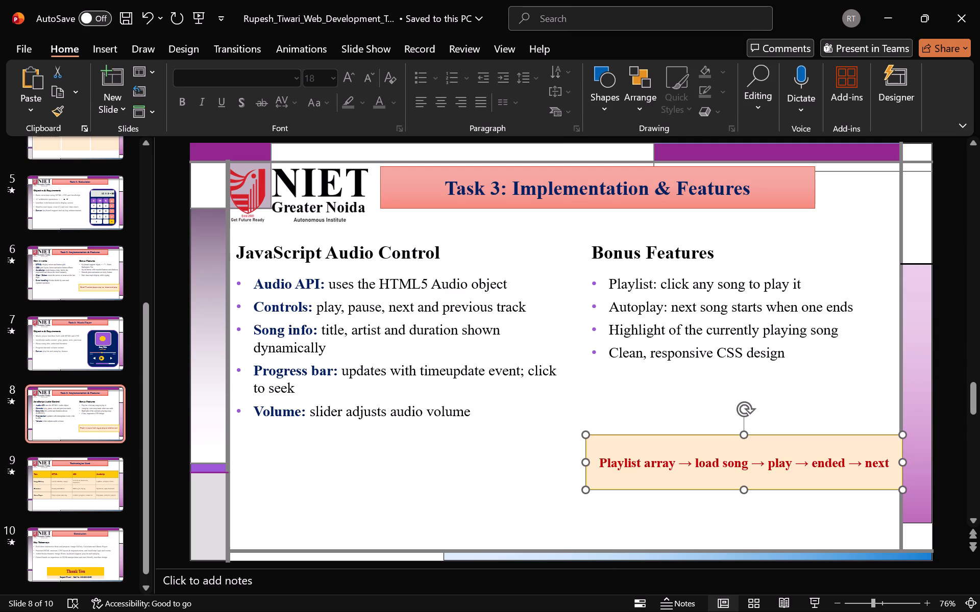
drag(903, 463, 899, 463)
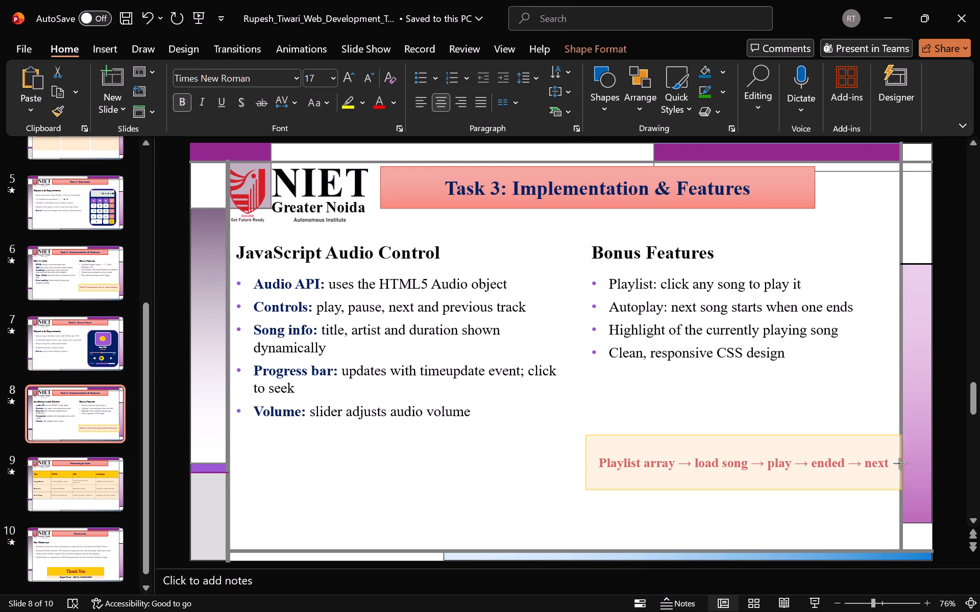
drag(899, 463, 890, 463)
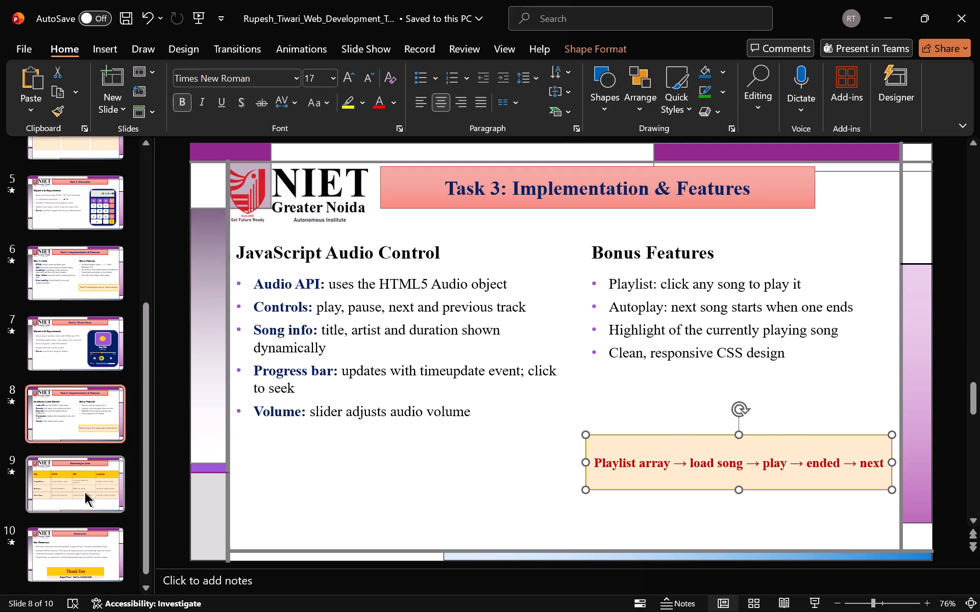
Save the presentation after checking the Technologies Used and Conclusion slides and returning to the title slide.
click(85, 492)
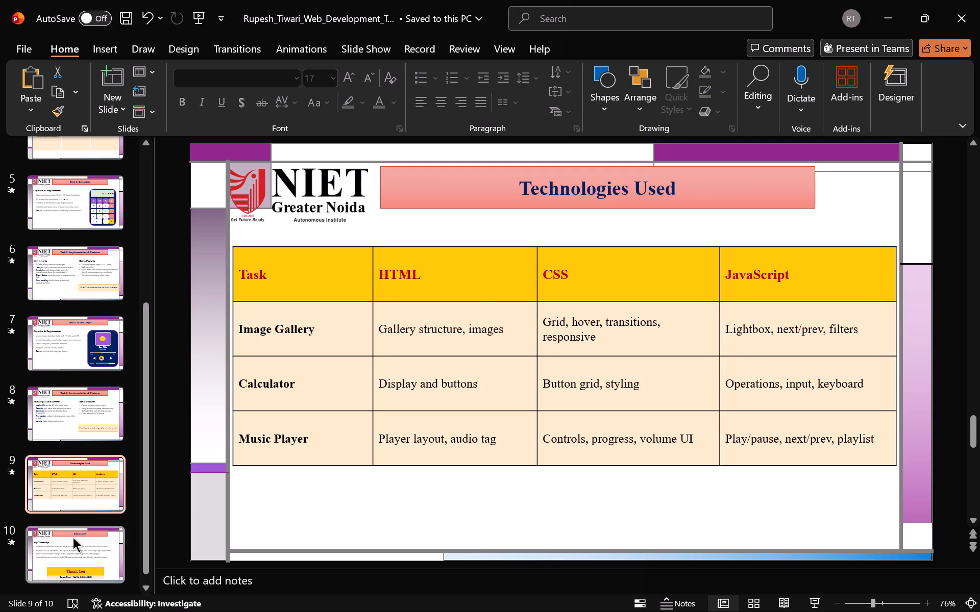
click(73, 538)
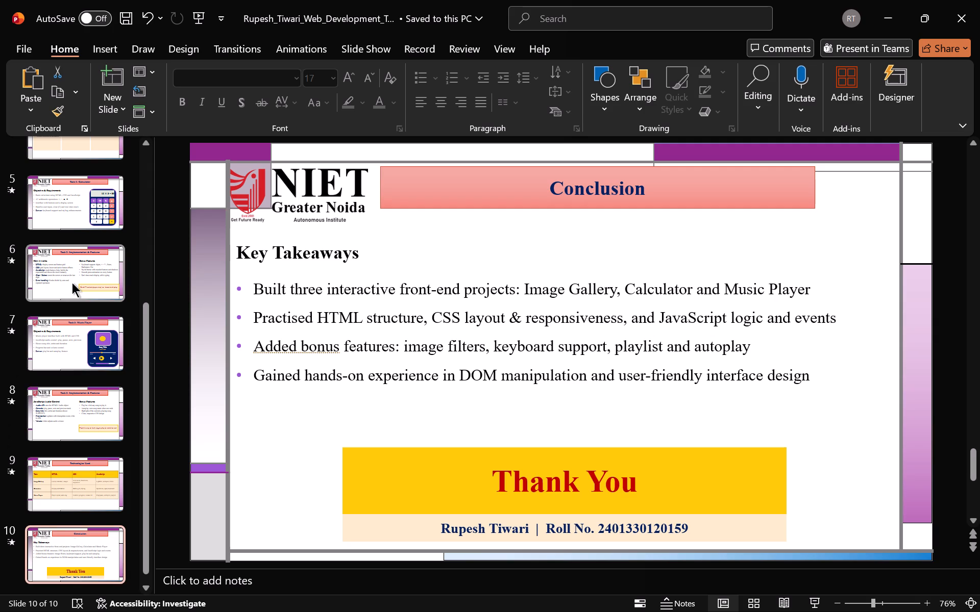
scroll(73, 282, up, 9)
click(69, 172)
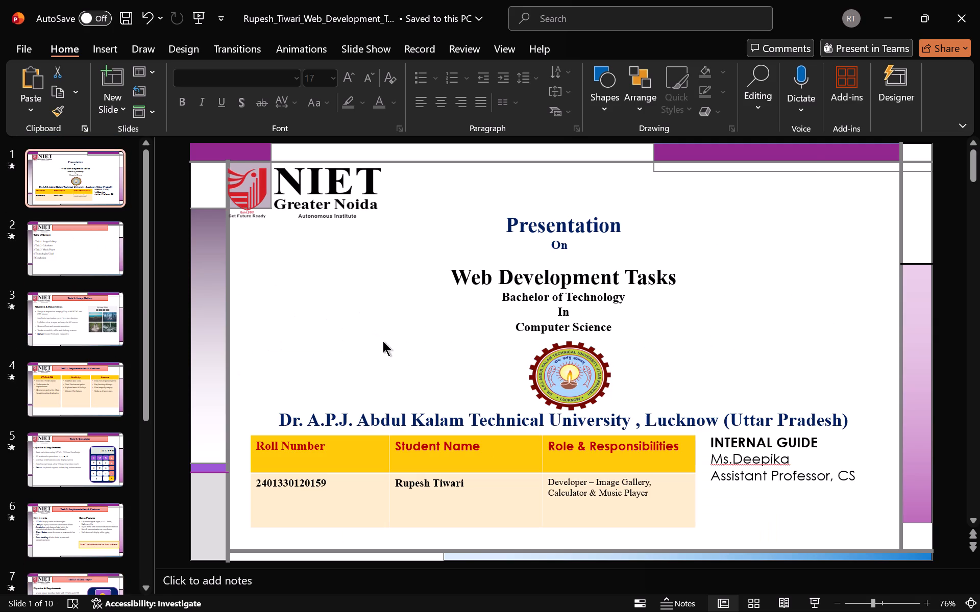
key(ctrl+s)
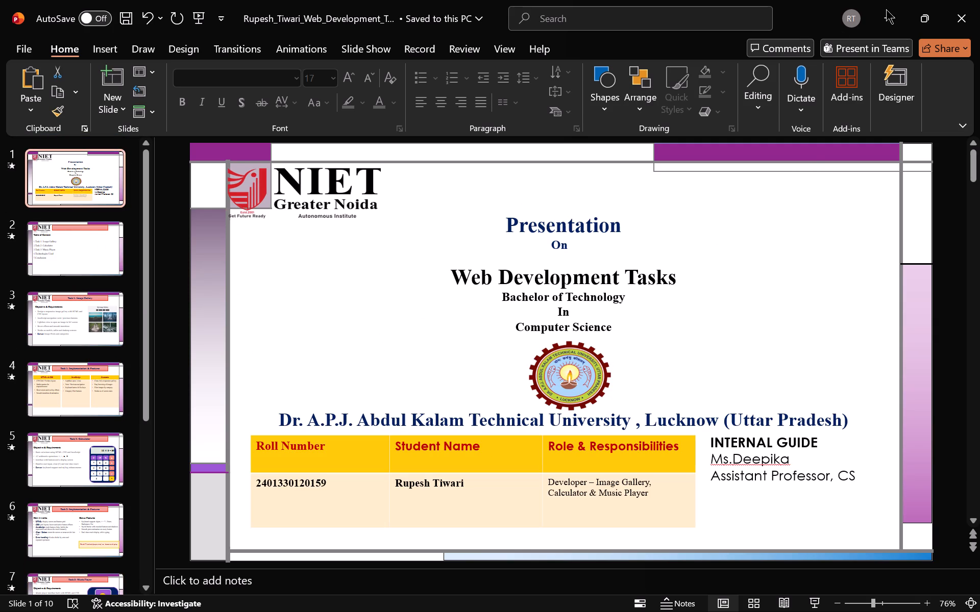
Minimize the PowerPoint and Visual Studio Code windows.
click(883, 11)
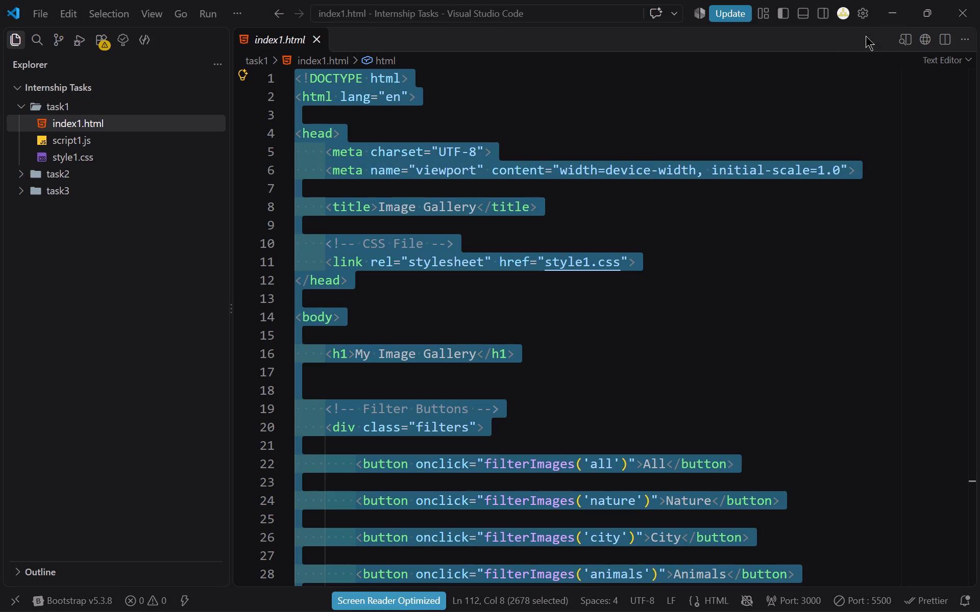
click(886, 6)
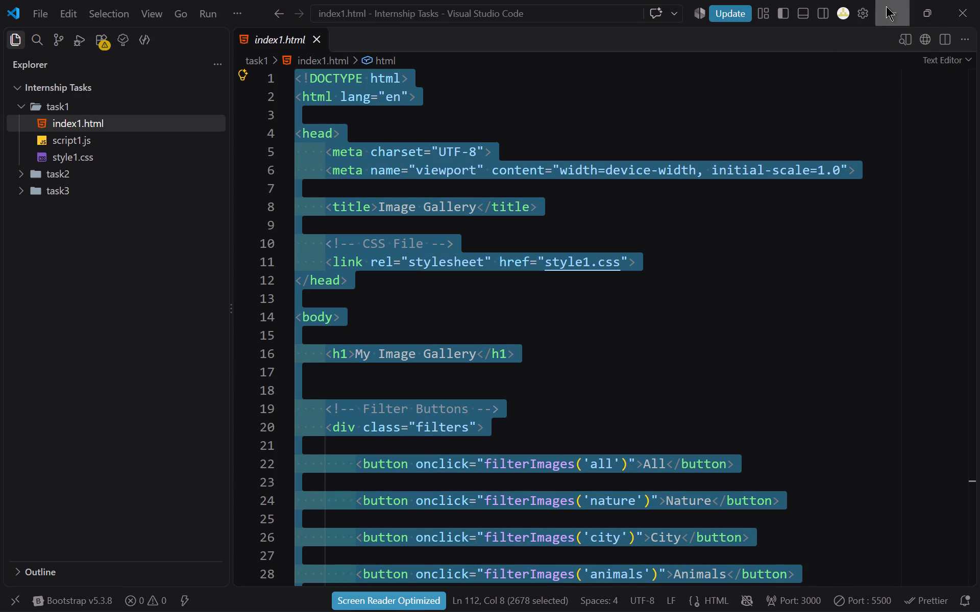